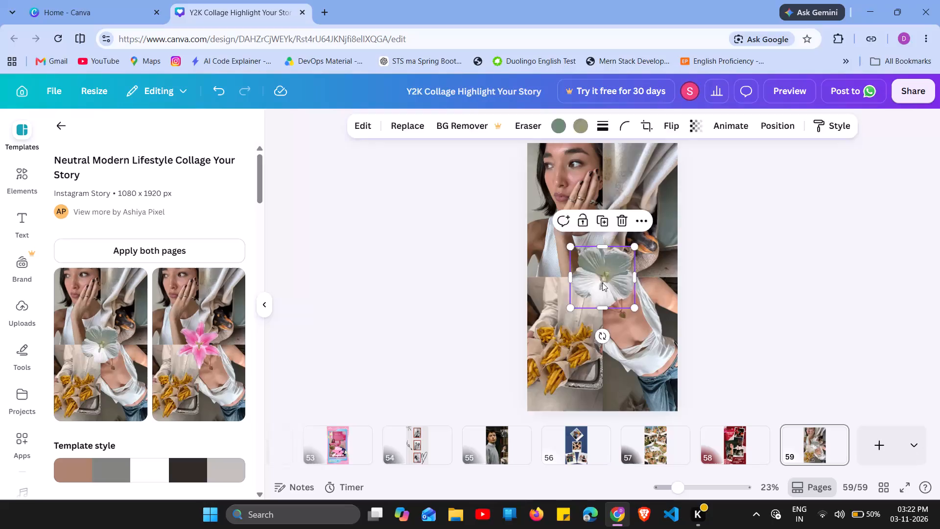
# Delete the white flower from the centre of the photo collage on page 59.
pyautogui.click(638, 249)
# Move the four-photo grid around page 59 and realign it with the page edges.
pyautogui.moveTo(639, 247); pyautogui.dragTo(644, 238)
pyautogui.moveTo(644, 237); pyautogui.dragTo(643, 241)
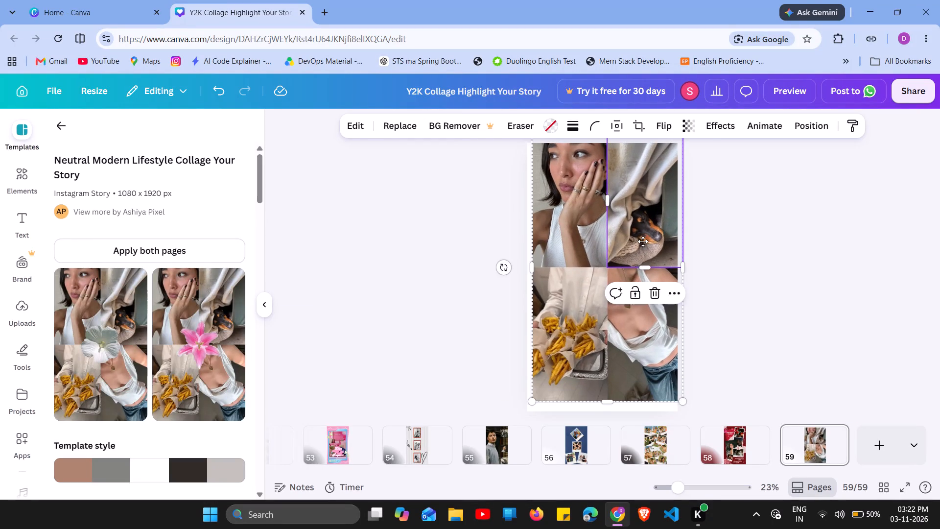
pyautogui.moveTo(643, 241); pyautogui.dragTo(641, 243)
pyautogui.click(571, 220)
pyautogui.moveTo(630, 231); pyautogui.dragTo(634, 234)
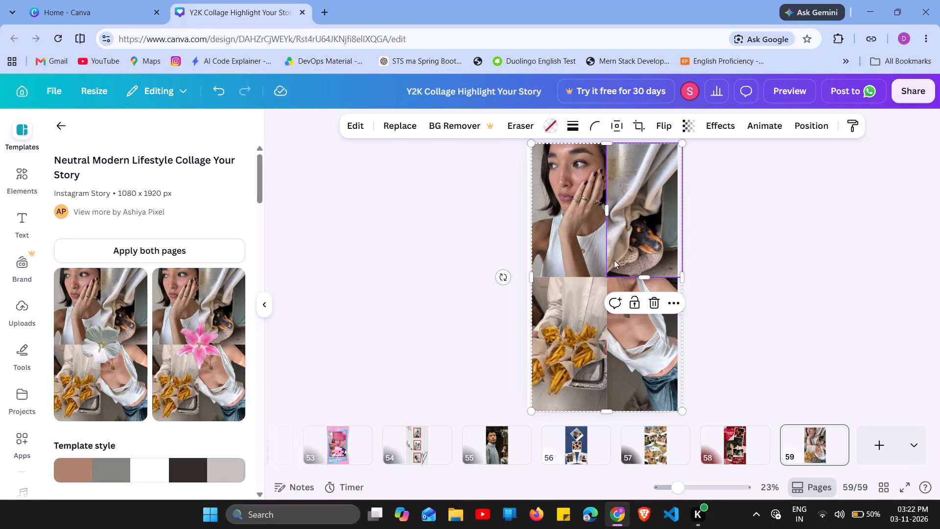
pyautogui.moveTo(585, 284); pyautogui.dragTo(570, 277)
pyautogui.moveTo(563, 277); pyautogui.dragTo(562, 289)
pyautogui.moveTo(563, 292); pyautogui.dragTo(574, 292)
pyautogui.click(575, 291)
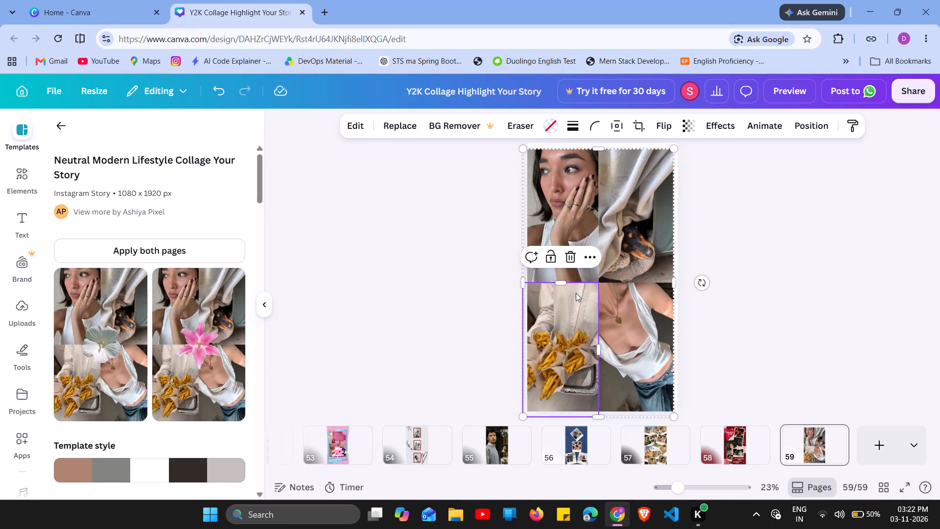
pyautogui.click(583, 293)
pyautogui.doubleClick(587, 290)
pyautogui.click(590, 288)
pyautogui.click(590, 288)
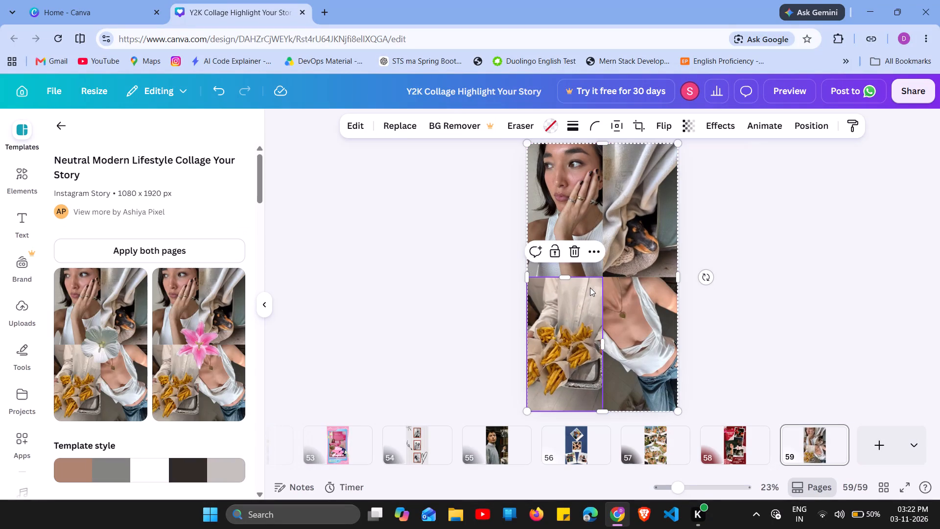
# Shift the divider between the grid's upper and lower photo rows slightly down.
pyautogui.moveTo(590, 288); pyautogui.dragTo(590, 281)
pyautogui.click(590, 277)
pyautogui.moveTo(592, 273); pyautogui.dragTo(592, 277)
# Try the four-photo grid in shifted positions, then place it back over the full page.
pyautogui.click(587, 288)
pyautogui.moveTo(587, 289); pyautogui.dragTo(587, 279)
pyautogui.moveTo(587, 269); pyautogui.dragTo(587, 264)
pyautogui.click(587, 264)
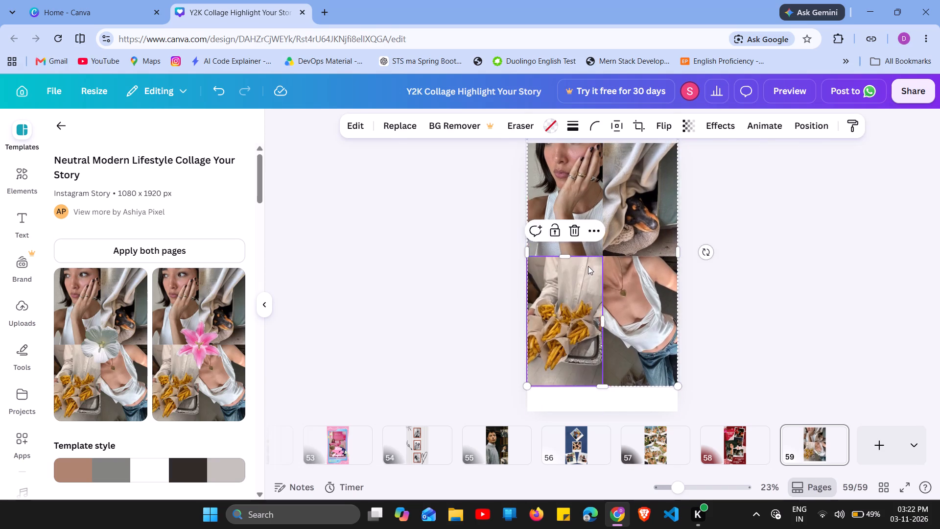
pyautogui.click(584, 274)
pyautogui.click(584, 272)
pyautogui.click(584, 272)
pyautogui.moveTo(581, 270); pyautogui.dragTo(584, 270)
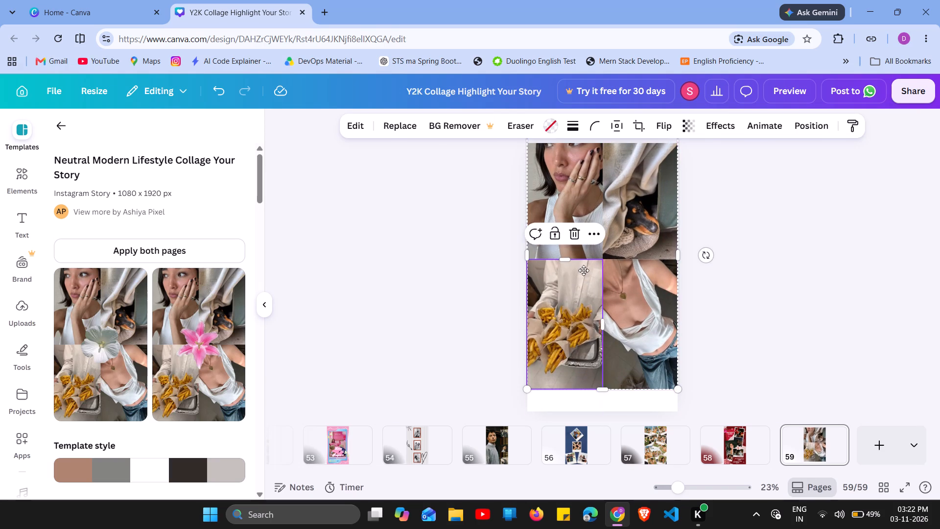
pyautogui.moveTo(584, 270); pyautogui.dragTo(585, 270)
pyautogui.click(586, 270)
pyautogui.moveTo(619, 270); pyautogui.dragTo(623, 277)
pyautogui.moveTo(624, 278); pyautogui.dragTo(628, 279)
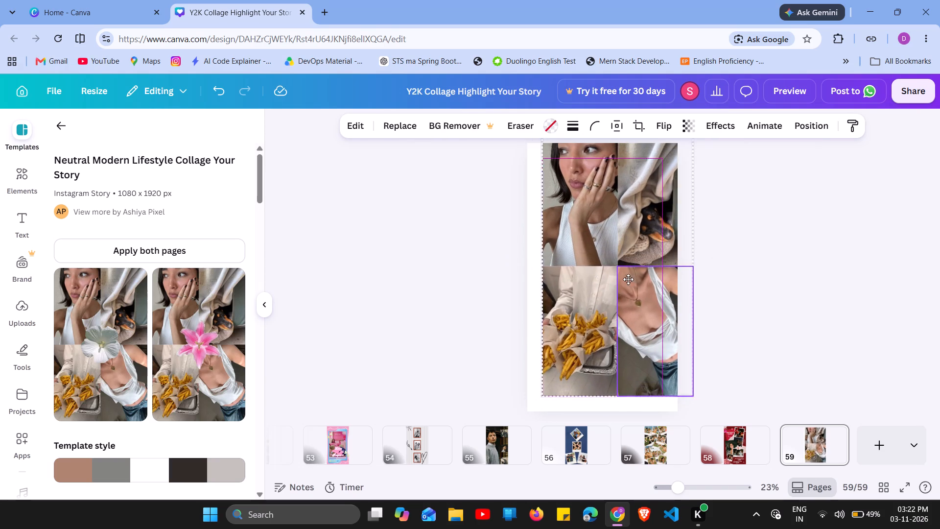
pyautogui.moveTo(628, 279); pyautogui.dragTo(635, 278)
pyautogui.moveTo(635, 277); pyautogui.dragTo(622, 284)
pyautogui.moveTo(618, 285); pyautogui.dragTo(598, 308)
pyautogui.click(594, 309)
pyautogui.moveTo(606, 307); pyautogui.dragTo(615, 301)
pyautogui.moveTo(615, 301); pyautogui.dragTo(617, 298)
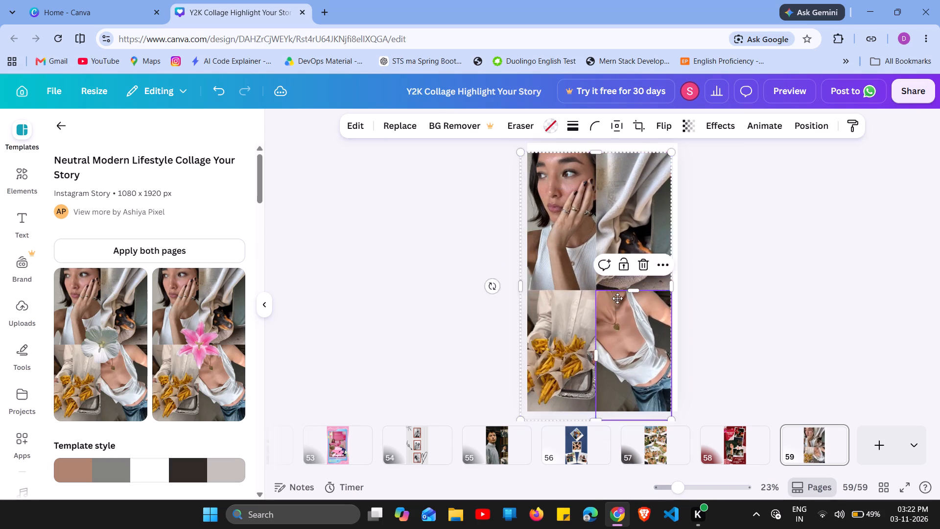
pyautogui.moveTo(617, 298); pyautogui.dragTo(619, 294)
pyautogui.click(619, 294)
# Adjust the vertical divider between the grid's two photo columns so it sits near the page's centre line.
pyautogui.click(613, 291)
pyautogui.click(609, 291)
pyautogui.click(605, 291)
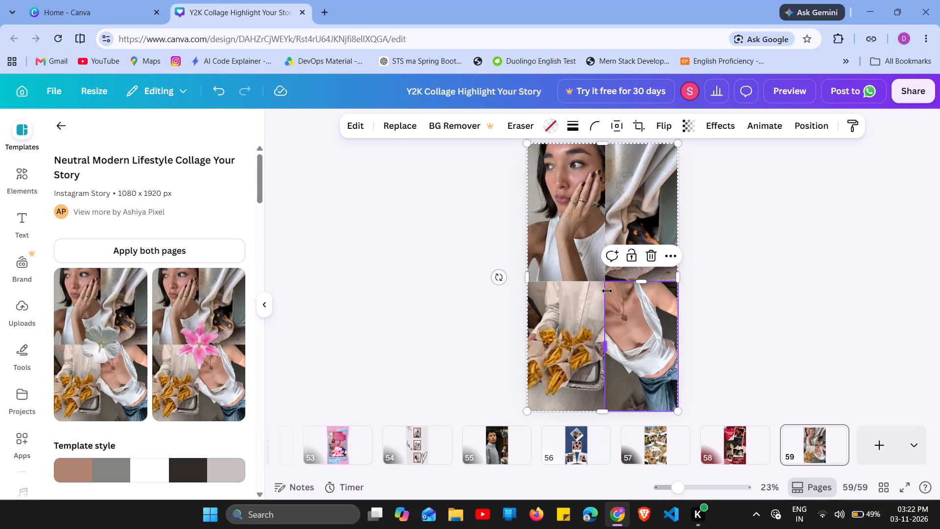
pyautogui.click(608, 291)
pyautogui.click(608, 289)
pyautogui.click(611, 288)
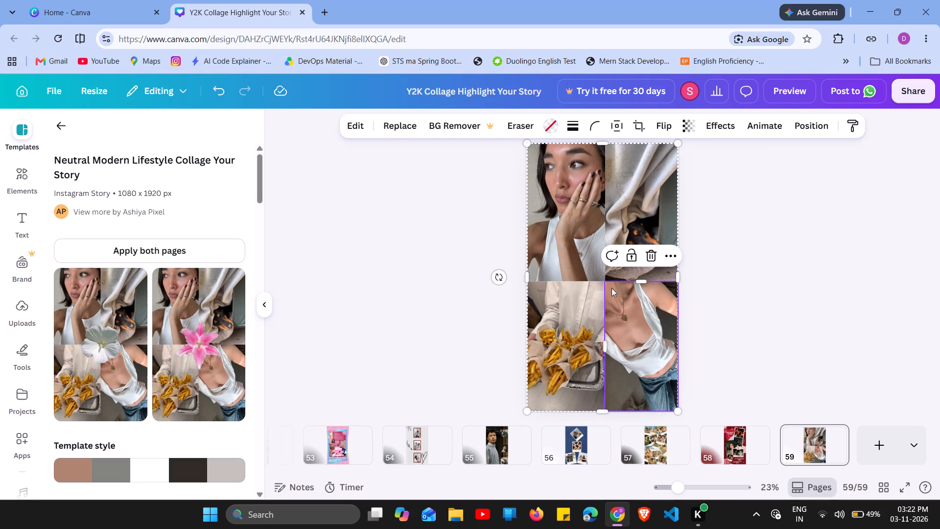
pyautogui.click(602, 292)
pyautogui.doubleClick(600, 293)
pyautogui.click(596, 292)
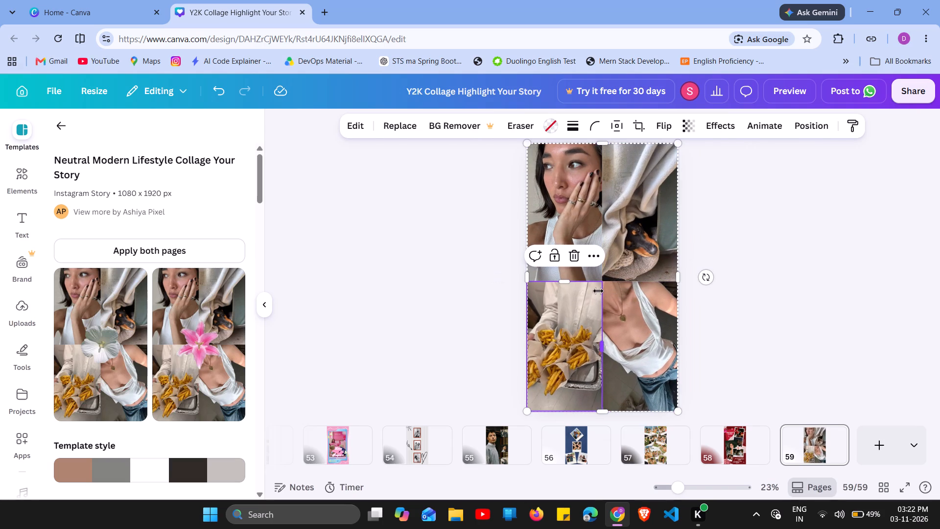
pyautogui.click(598, 291)
pyautogui.click(600, 291)
pyautogui.click(615, 294)
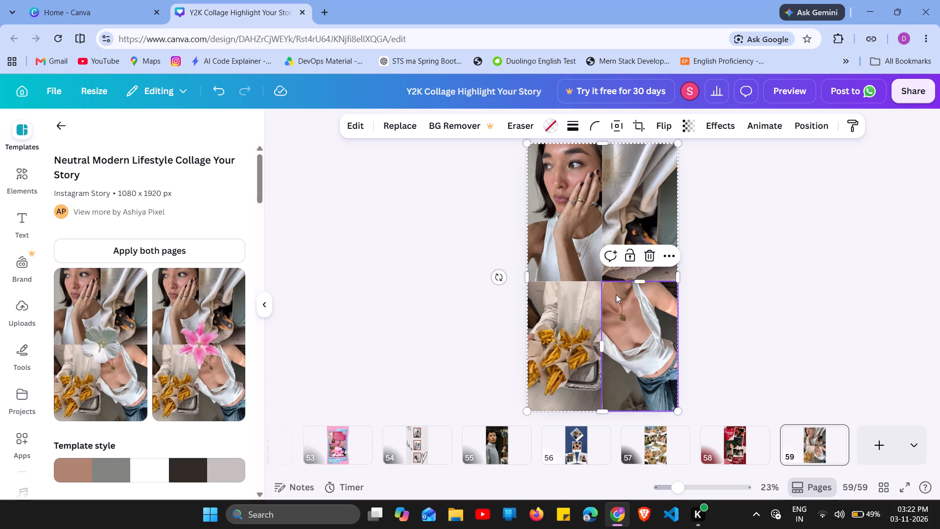
pyautogui.click(616, 294)
pyautogui.click(582, 302)
pyautogui.click(573, 308)
pyautogui.click(629, 211)
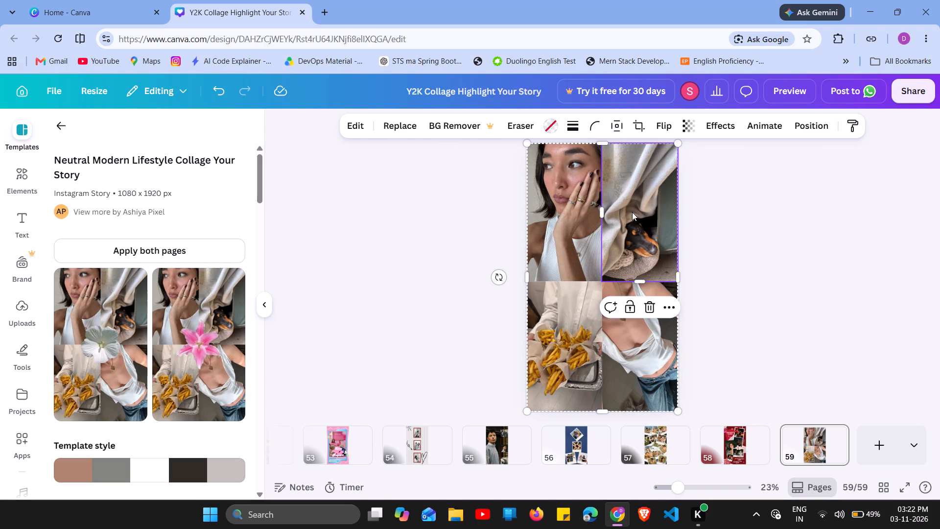
# On page 58, delete the pale pink blossom and the vertical hashtag text beside the photo strip.
pyautogui.click(727, 437)
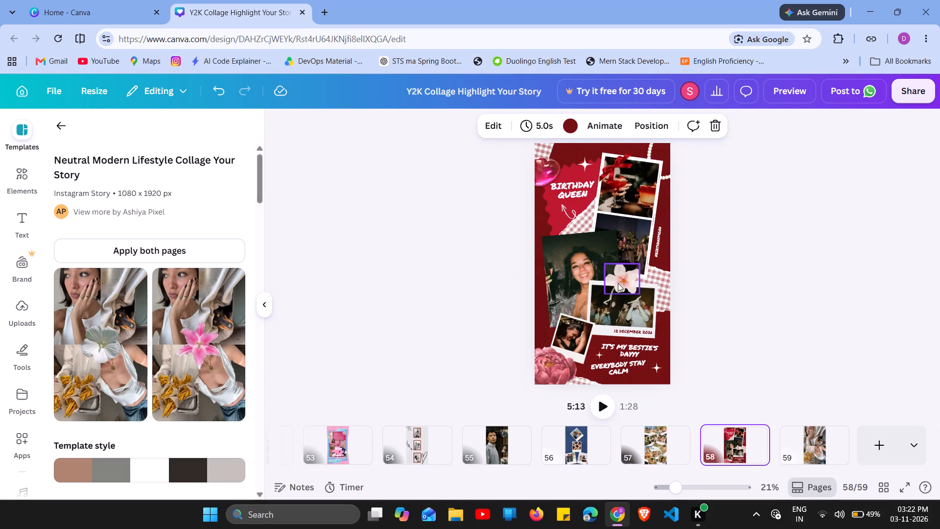
pyautogui.click(623, 273)
pyautogui.click(647, 227)
pyautogui.click(645, 234)
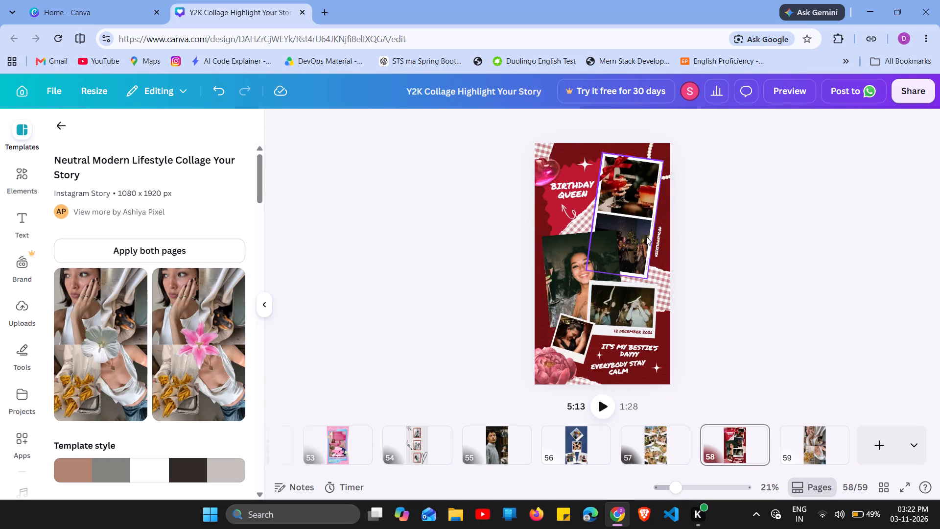
pyautogui.click(658, 248)
pyautogui.click(680, 201)
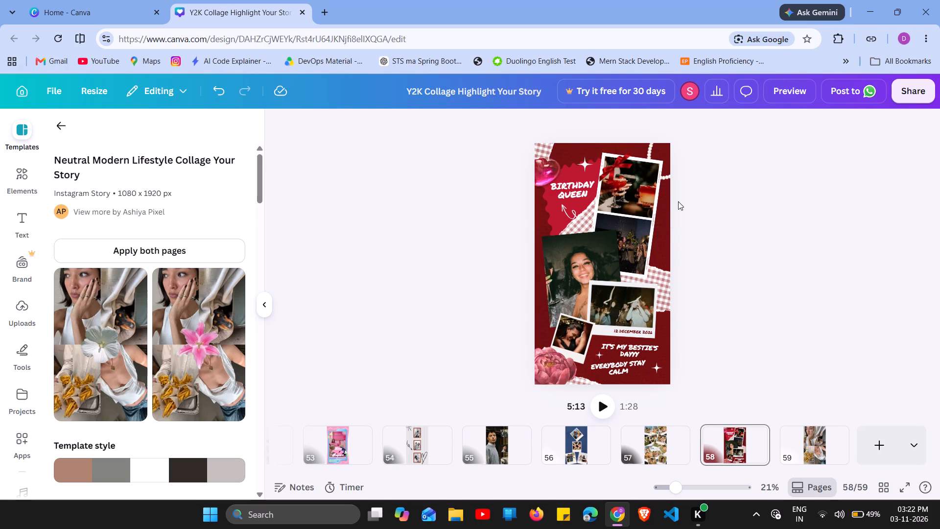
# Delete the "Birthday Queen" title and the hand-drawn arrow below it.
pyautogui.click(571, 179)
pyautogui.click(599, 226)
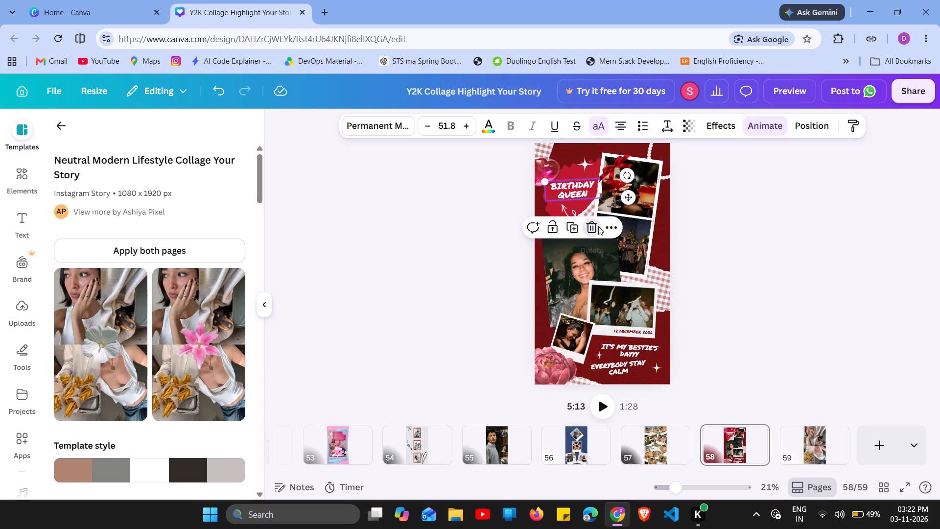
pyautogui.click(570, 201)
pyautogui.click(570, 211)
pyautogui.click(585, 176)
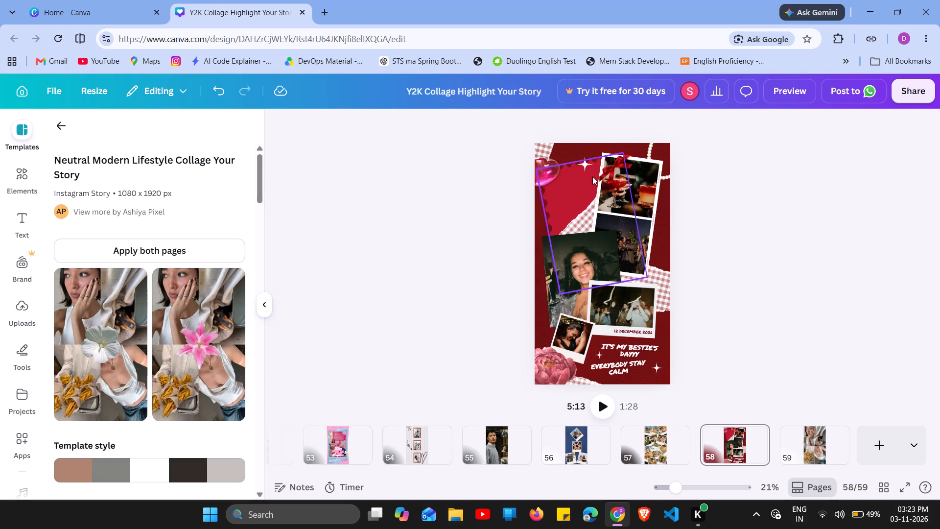
# Delete the gingham piece behind the title area, the glossy pink ornament and the gingham patch in the page's top-left corner.
pyautogui.click(577, 213)
pyautogui.click(608, 152)
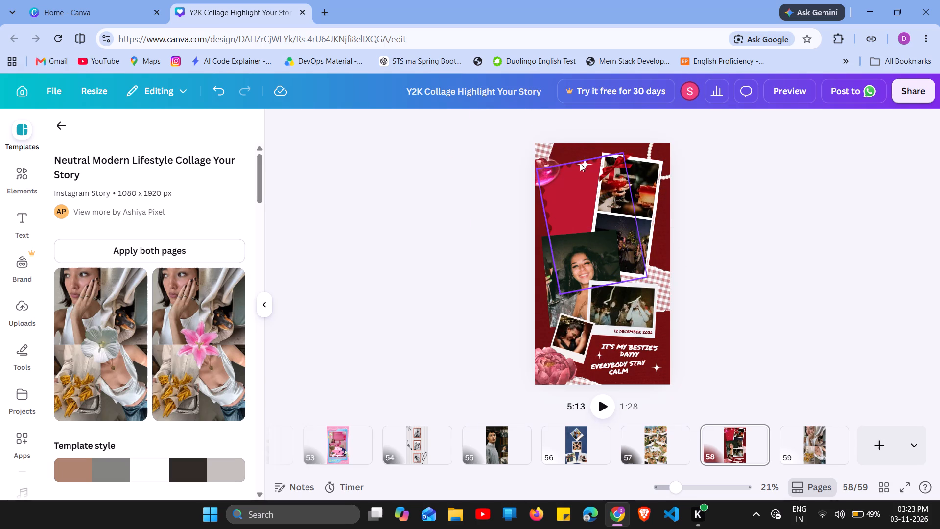
pyautogui.click(552, 166)
pyautogui.click(562, 218)
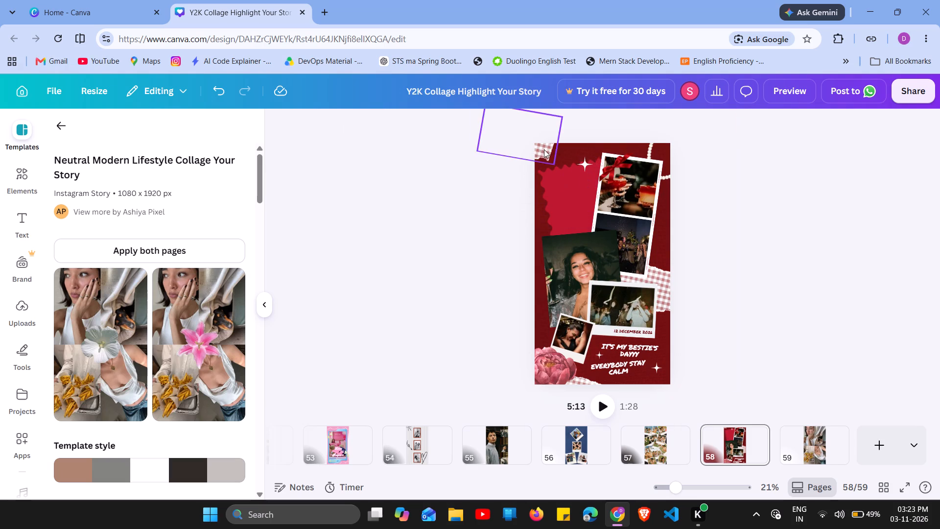
pyautogui.click(543, 149)
pyautogui.click(535, 190)
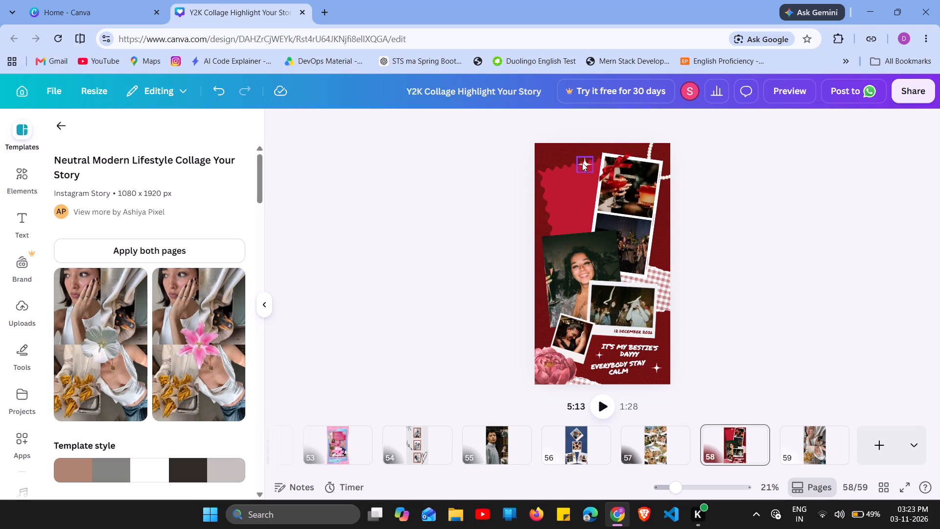
# Delete the white sparkle near the page's top and the bright red scalloped paper behind the photos.
pyautogui.click(584, 171)
pyautogui.click(600, 195)
pyautogui.click(580, 199)
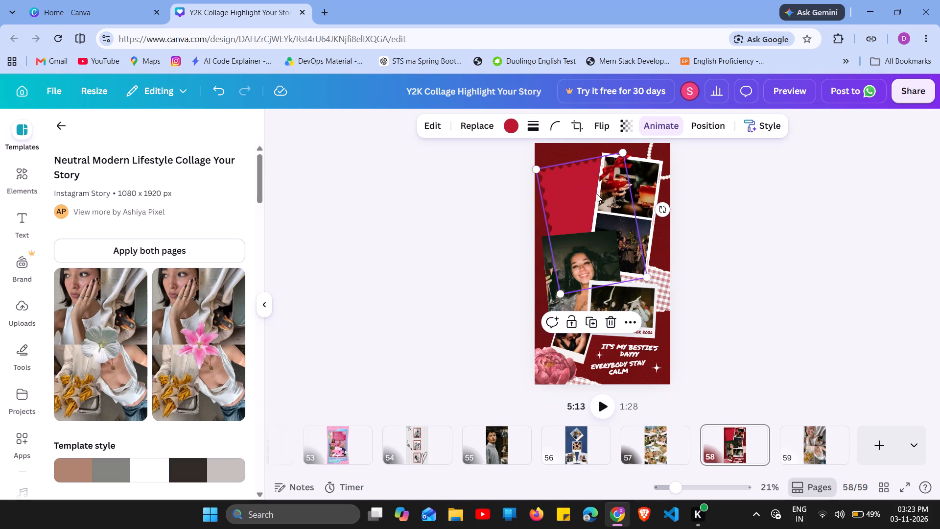
pyautogui.click(606, 321)
# Delete the captions "Everybody stay calm" and "It's my bestie's dayyy" near the page's bottom.
pyautogui.click(632, 389)
pyautogui.click(628, 362)
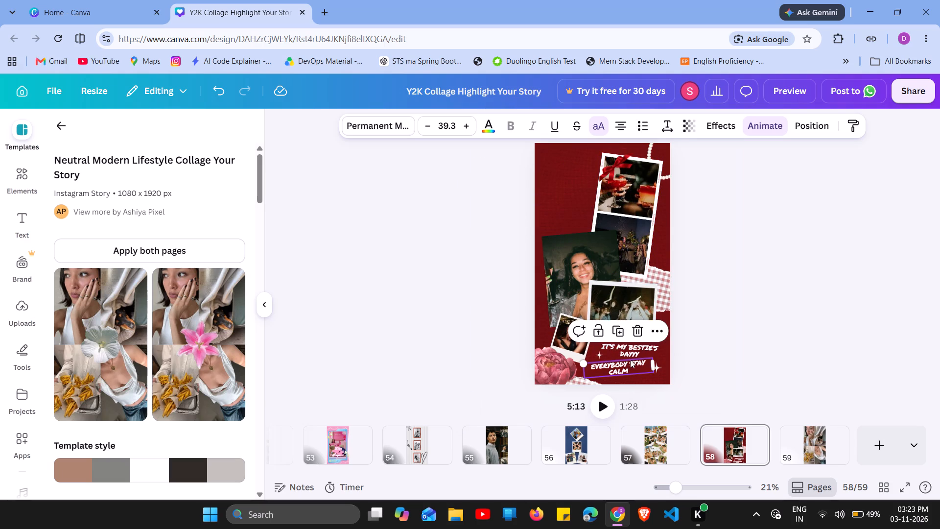
pyautogui.click(633, 330)
pyautogui.click(635, 360)
pyautogui.click(643, 339)
pyautogui.click(643, 349)
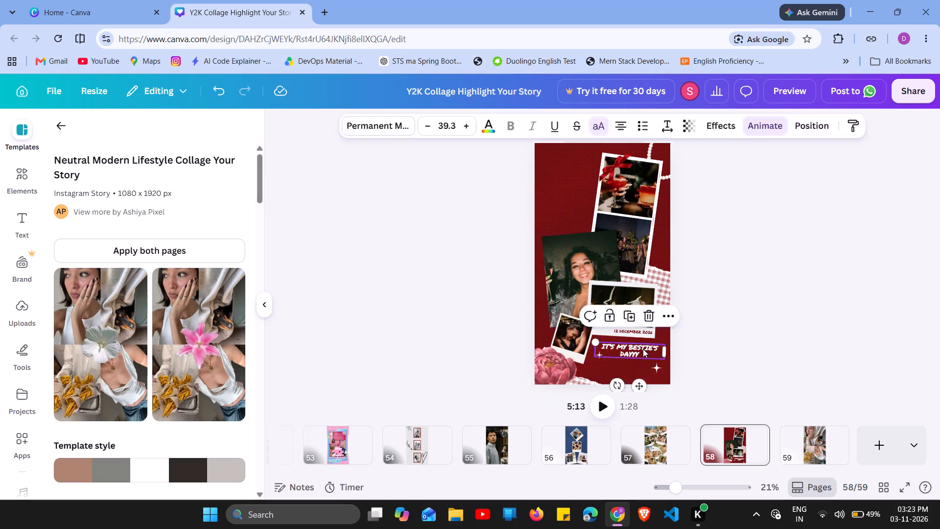
pyautogui.click(654, 316)
# Delete the two remaining white sparkles in the lower part of the page.
pyautogui.click(656, 368)
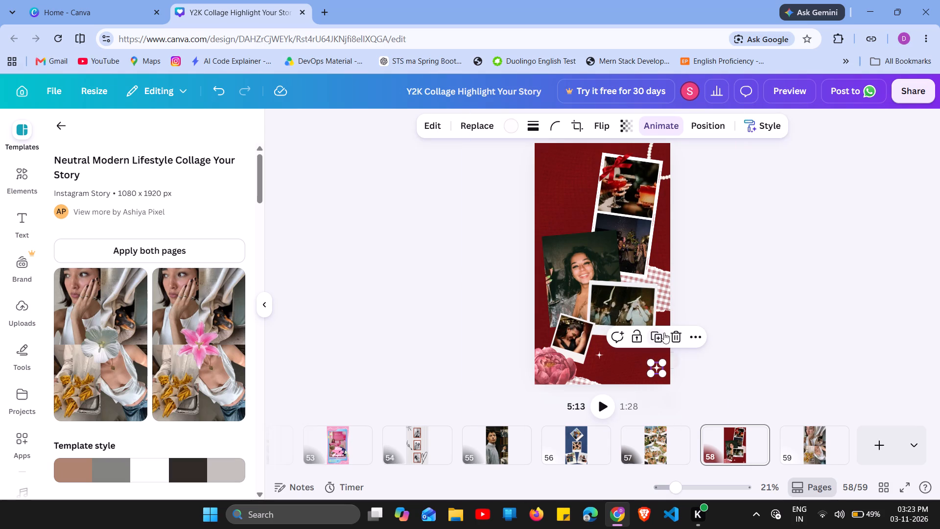
pyautogui.click(676, 338)
pyautogui.click(595, 351)
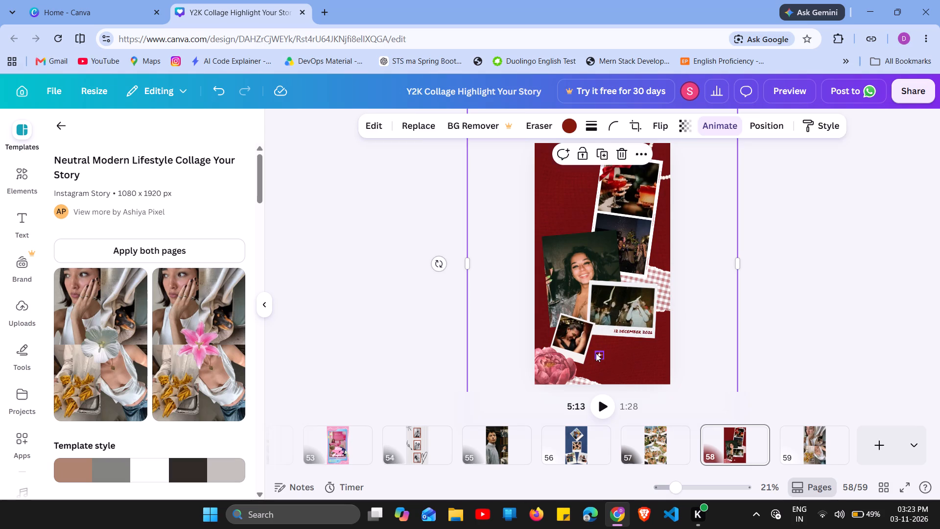
pyautogui.click(596, 353)
pyautogui.click(624, 320)
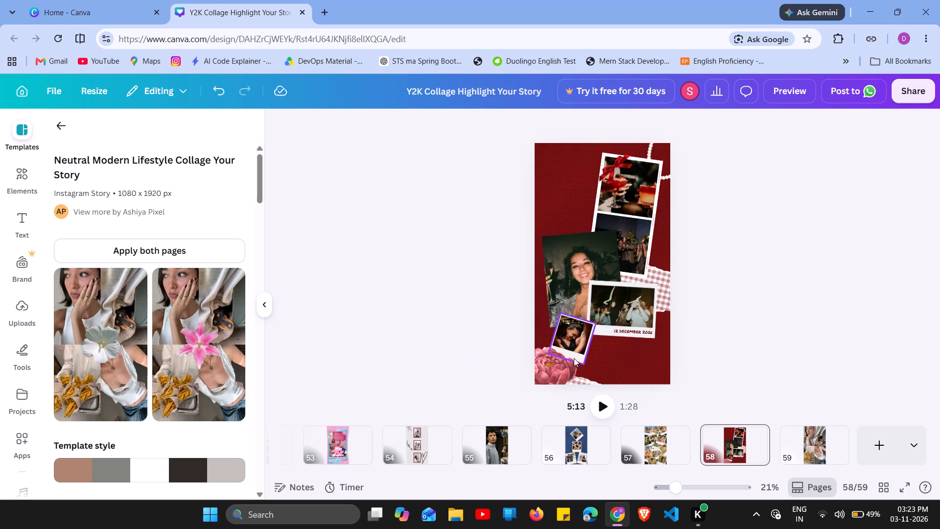
# Delete the pink peony in the bottom-left corner and the gingham strip along the page's bottom edge.
pyautogui.click(568, 371)
pyautogui.click(574, 324)
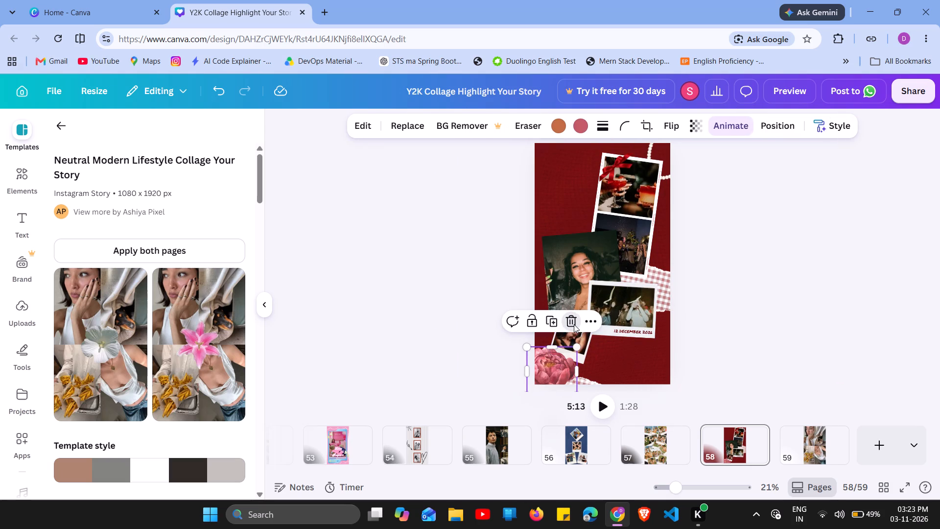
pyautogui.click(585, 380)
pyautogui.click(604, 339)
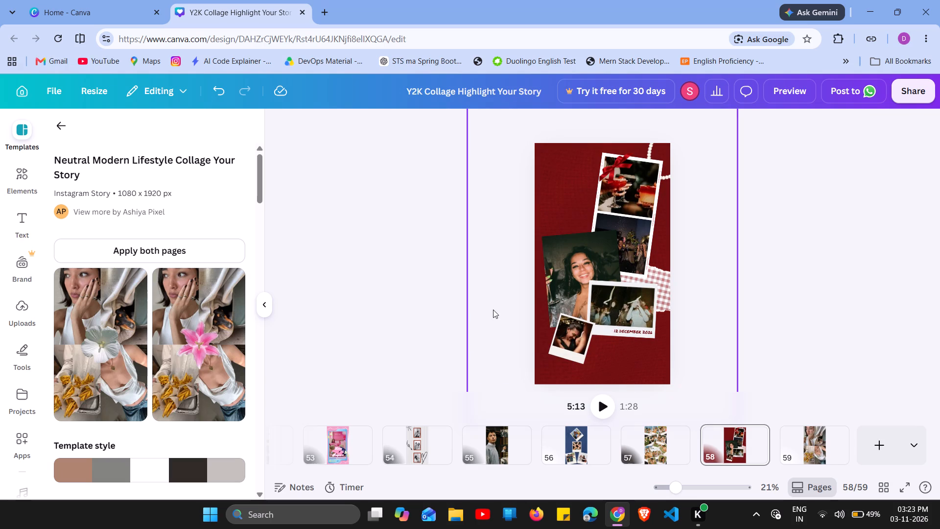
# Delete the gingham patch at the page's right edge and the pearl string in its top-right corner.
pyautogui.click(657, 288)
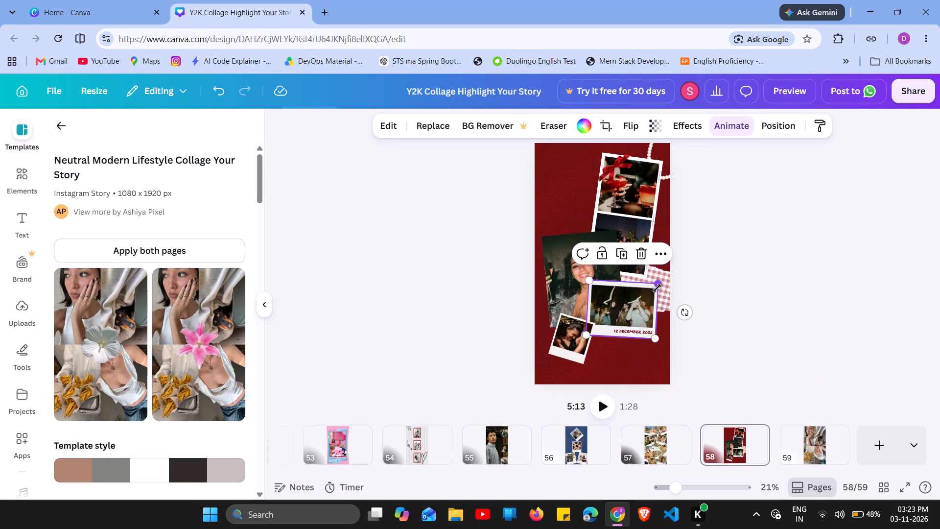
pyautogui.click(668, 279)
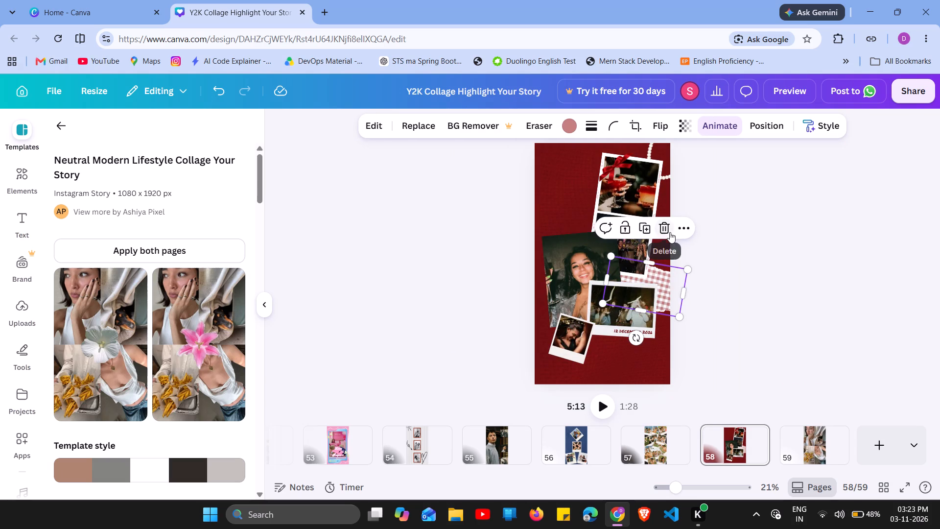
pyautogui.click(667, 233)
pyautogui.click(670, 178)
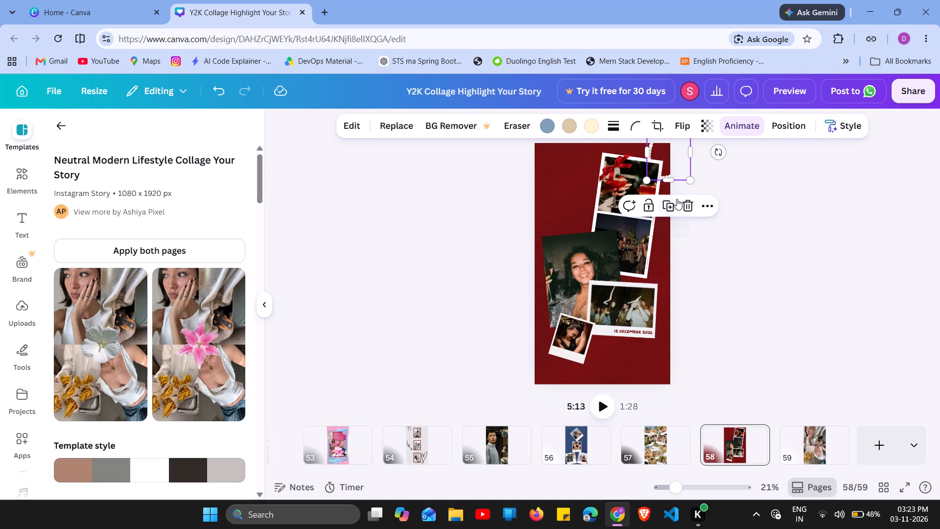
pyautogui.click(685, 204)
# Move the tilted two-photo strip up and right into the page's top-right corner.
pyautogui.moveTo(621, 195); pyautogui.dragTo(642, 184)
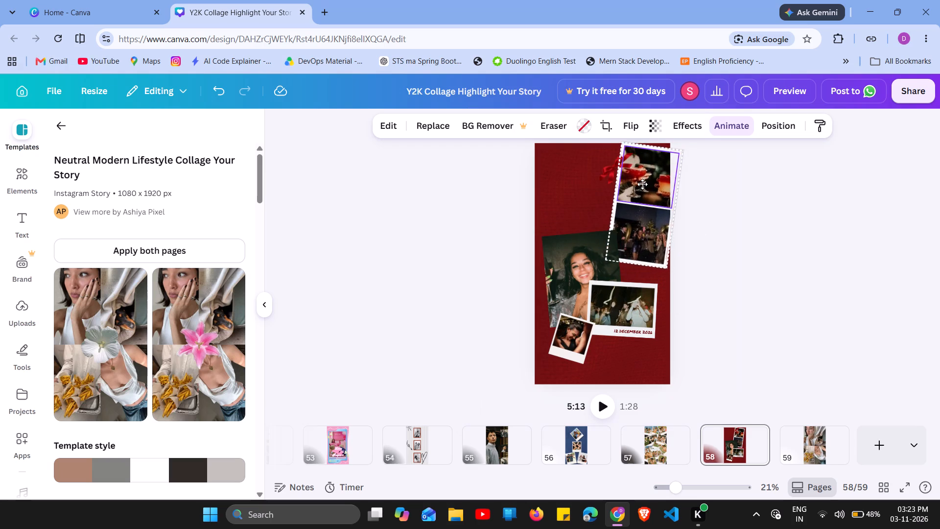
pyautogui.moveTo(642, 184); pyautogui.dragTo(643, 180)
# Move the large portrait photo of the woman up into the page's top-left corner.
pyautogui.moveTo(583, 265); pyautogui.dragTo(581, 182)
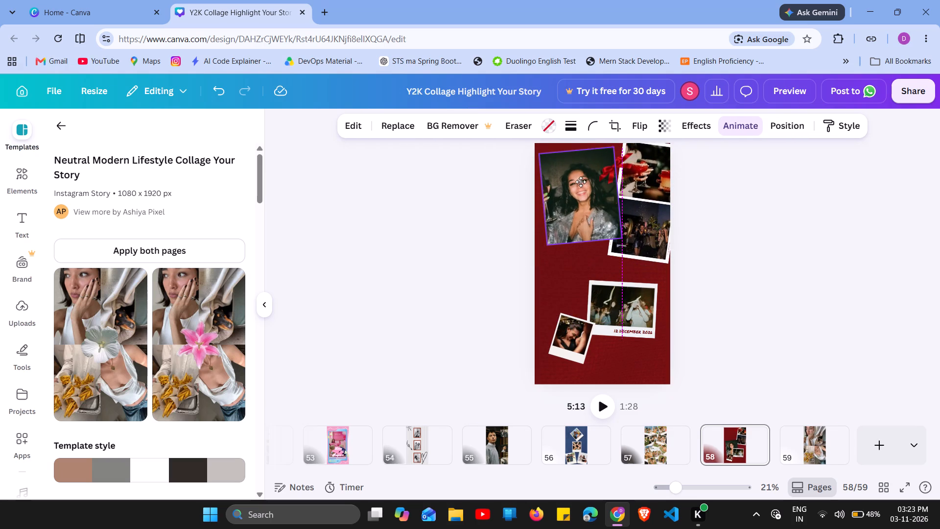
pyautogui.moveTo(581, 182); pyautogui.dragTo(576, 172)
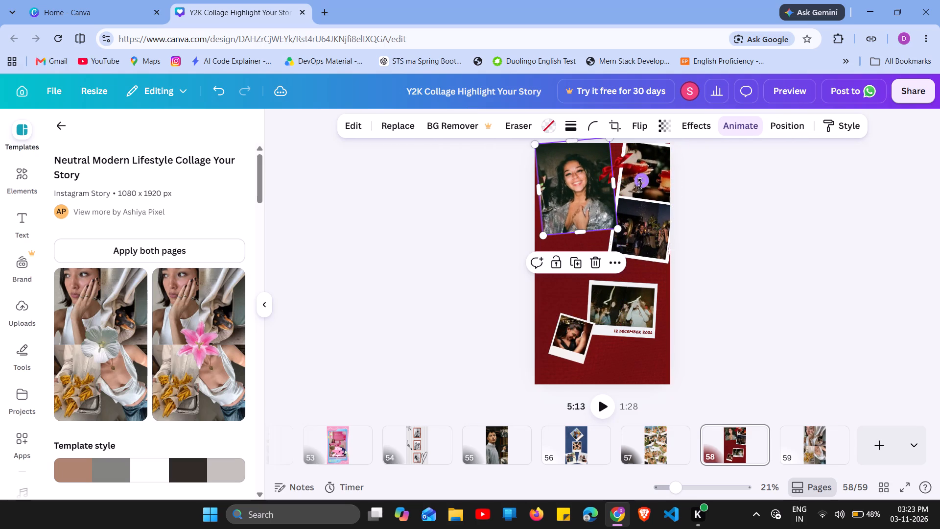
# Move the landscape party photo into the page's bottom-right corner and delete its 12 December 2026 date caption.
pyautogui.click(631, 169)
pyautogui.click(640, 214)
pyautogui.moveTo(631, 313); pyautogui.dragTo(631, 317)
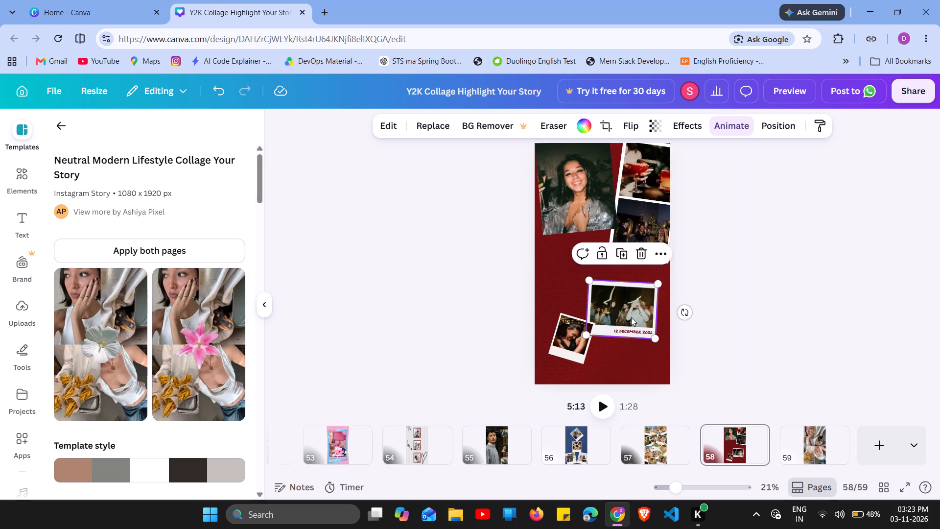
pyautogui.moveTo(631, 317); pyautogui.dragTo(639, 343)
pyautogui.click(629, 331)
pyautogui.click(646, 297)
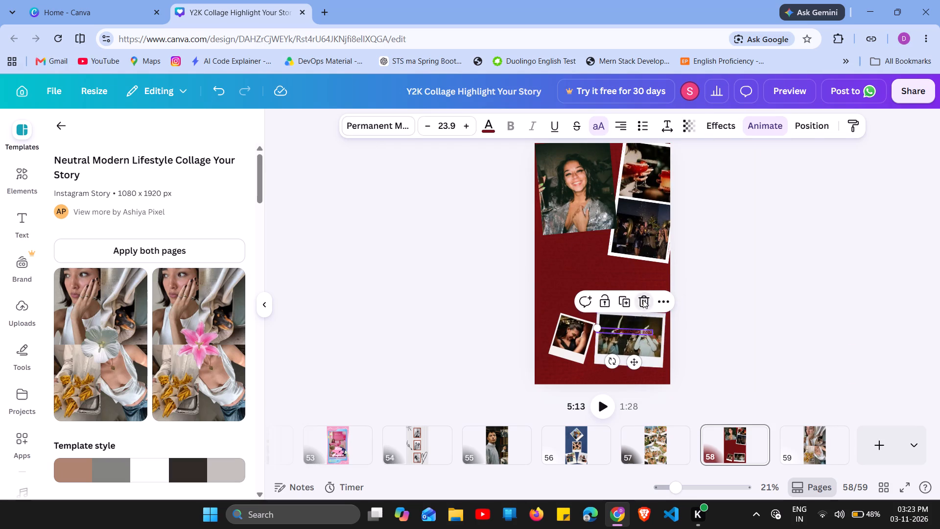
pyautogui.moveTo(641, 334); pyautogui.dragTo(648, 351)
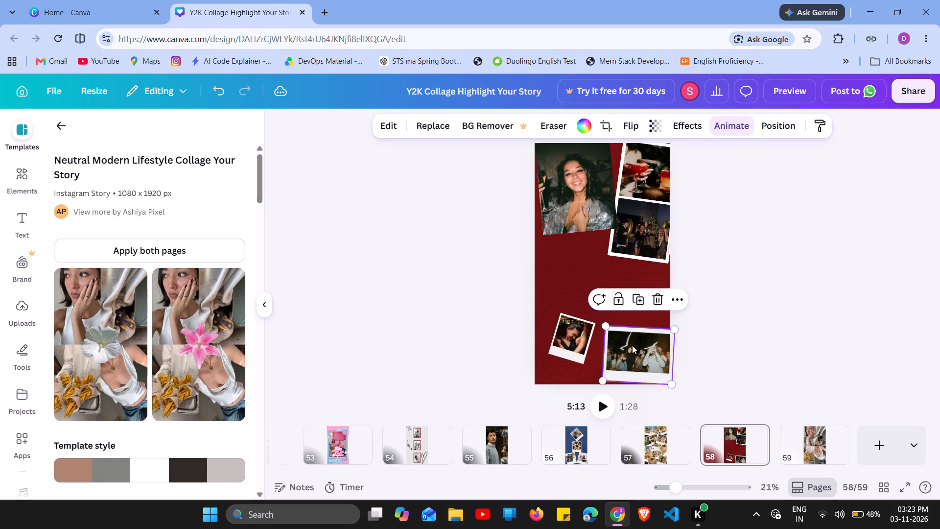
pyautogui.moveTo(643, 346); pyautogui.dragTo(638, 348)
# Move the small tilted polaroid into the page's bottom-left corner.
pyautogui.moveTo(578, 341); pyautogui.dragTo(558, 367)
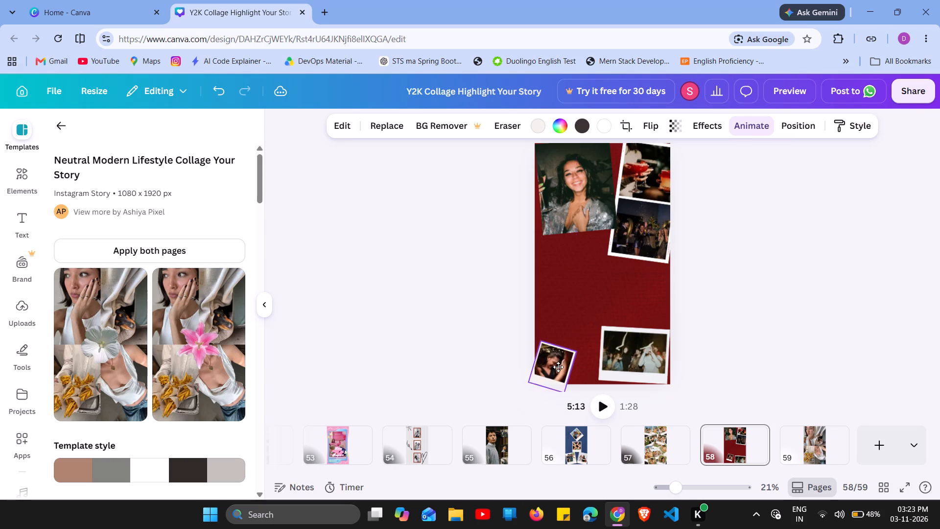
pyautogui.moveTo(558, 367); pyautogui.dragTo(563, 364)
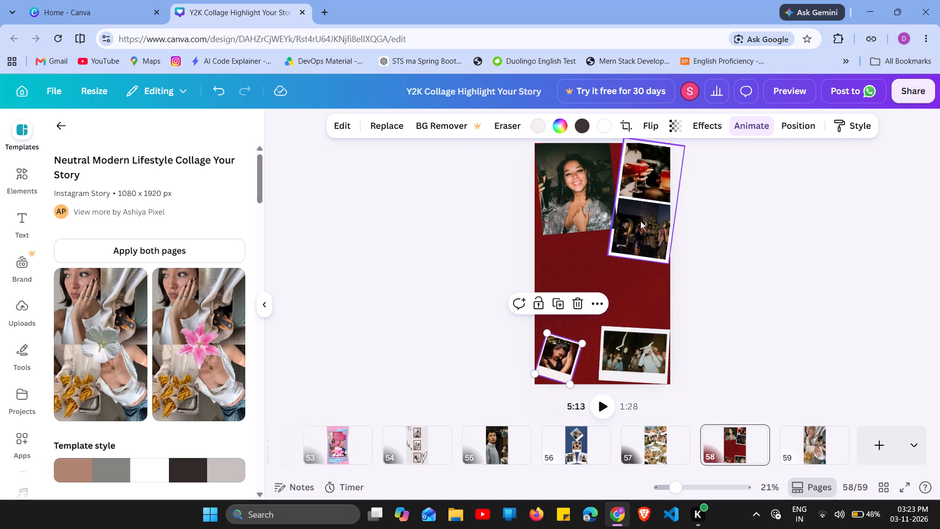
# Move the woman's large portrait straight down the page's left edge to just above the small polaroid.
pyautogui.moveTo(595, 206); pyautogui.dragTo(595, 290)
pyautogui.click(649, 290)
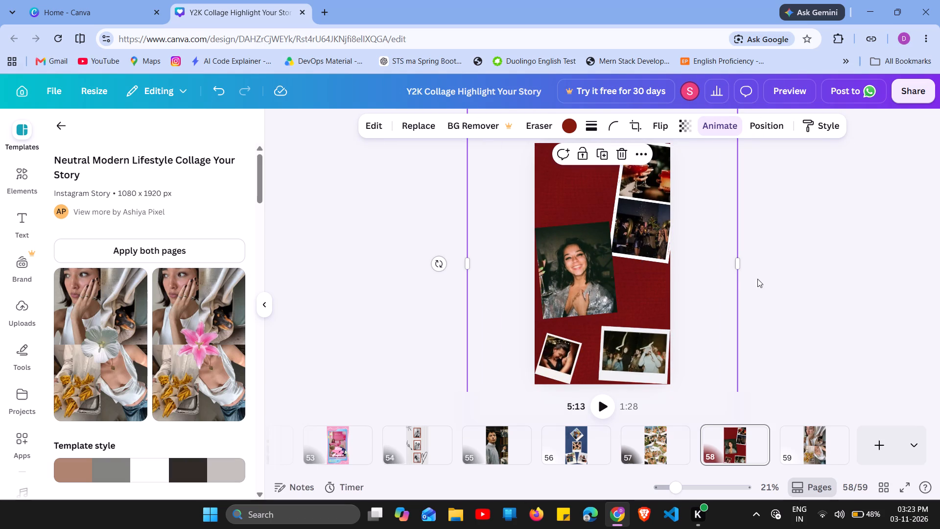
pyautogui.click(811, 275)
# Add page 60 and apply the "My plans for the day" story template to it.
pyautogui.click(881, 446)
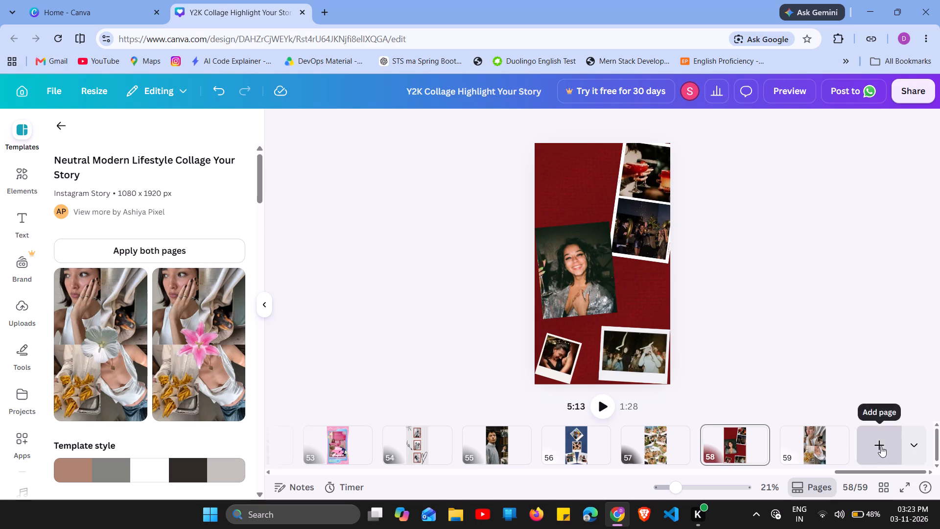
pyautogui.scroll(-1, 181, 363)
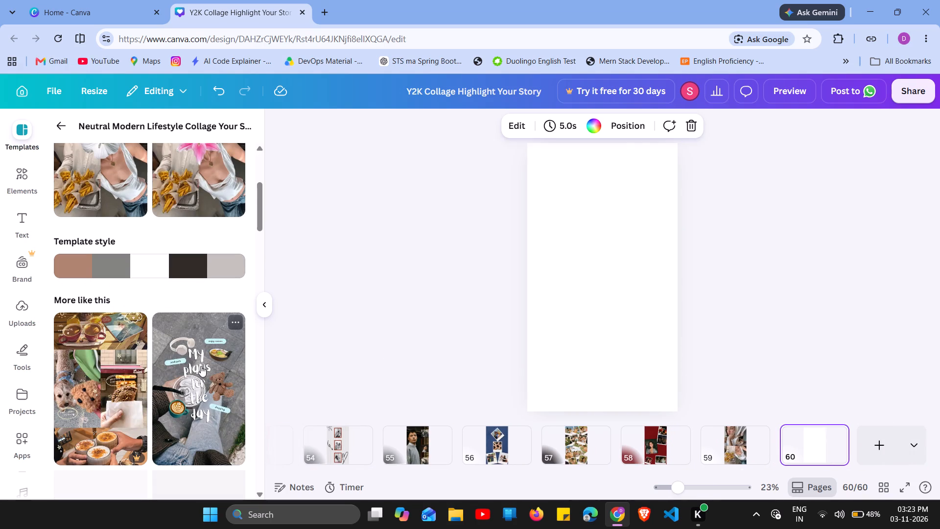
pyautogui.click(201, 366)
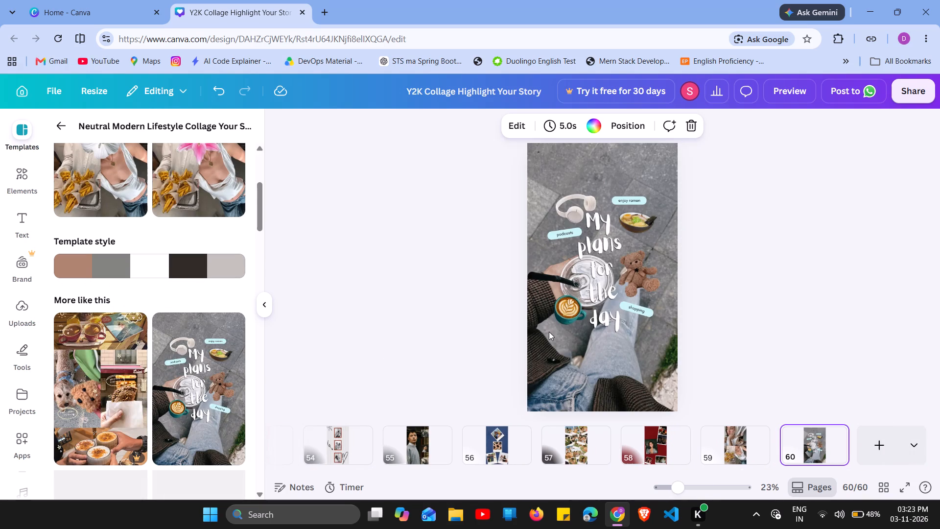
# Delete the "shopping" text and the pale blue label behind it.
pyautogui.click(570, 312)
pyautogui.click(608, 298)
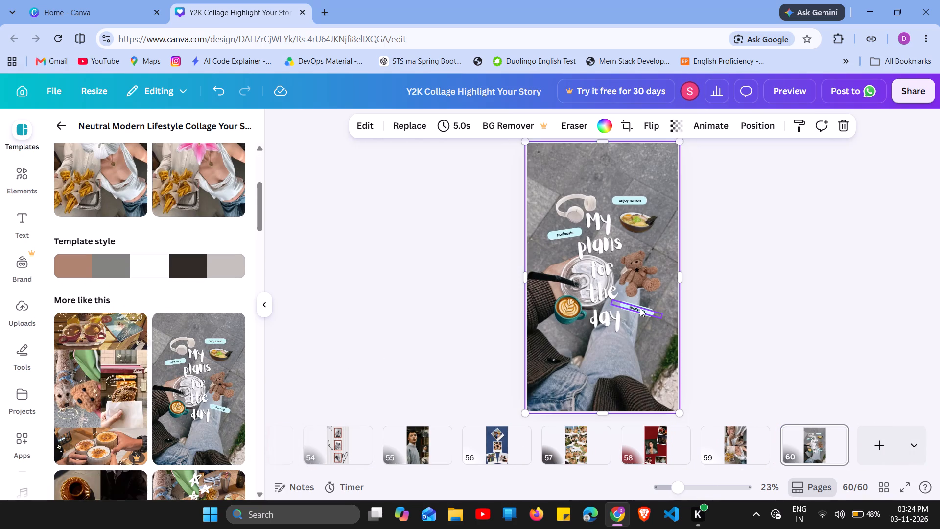
pyautogui.click(640, 308)
pyautogui.moveTo(641, 308); pyautogui.dragTo(637, 322)
pyautogui.click(642, 305)
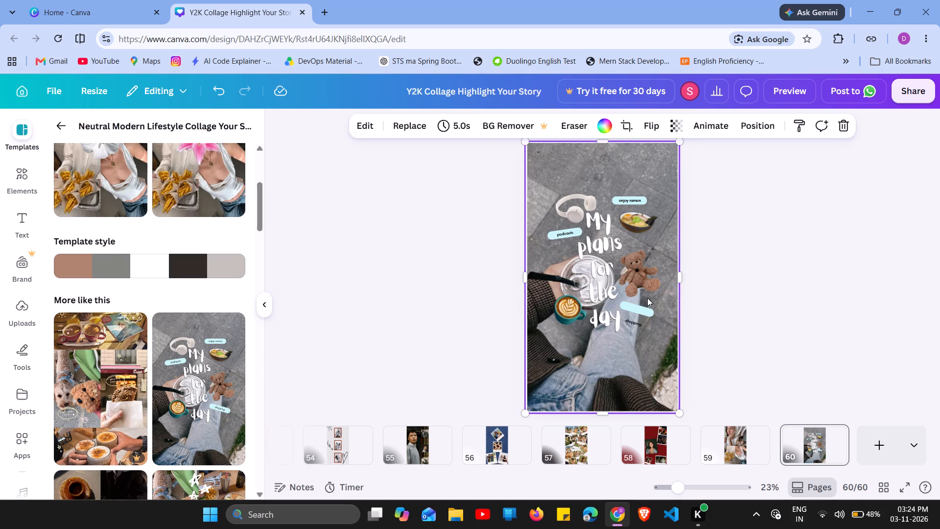
pyautogui.click(639, 309)
pyautogui.click(655, 270)
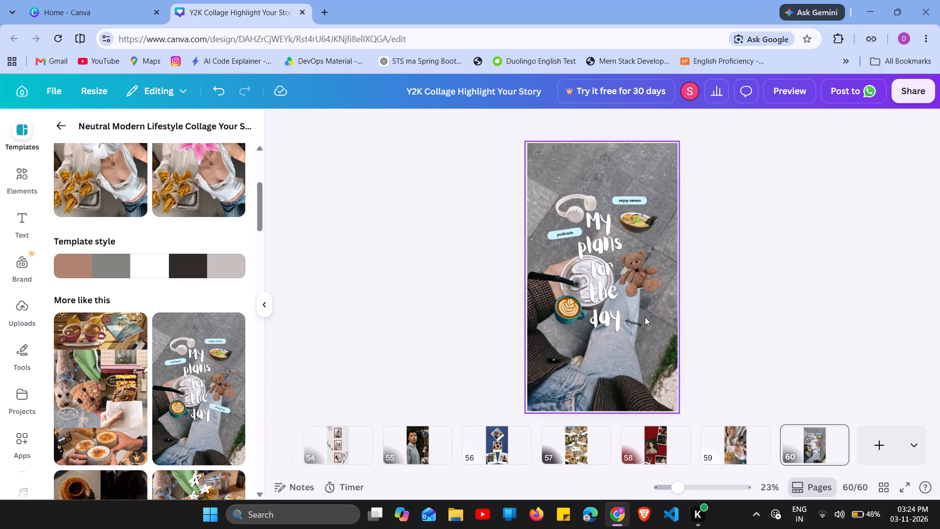
pyautogui.click(637, 322)
pyautogui.click(652, 287)
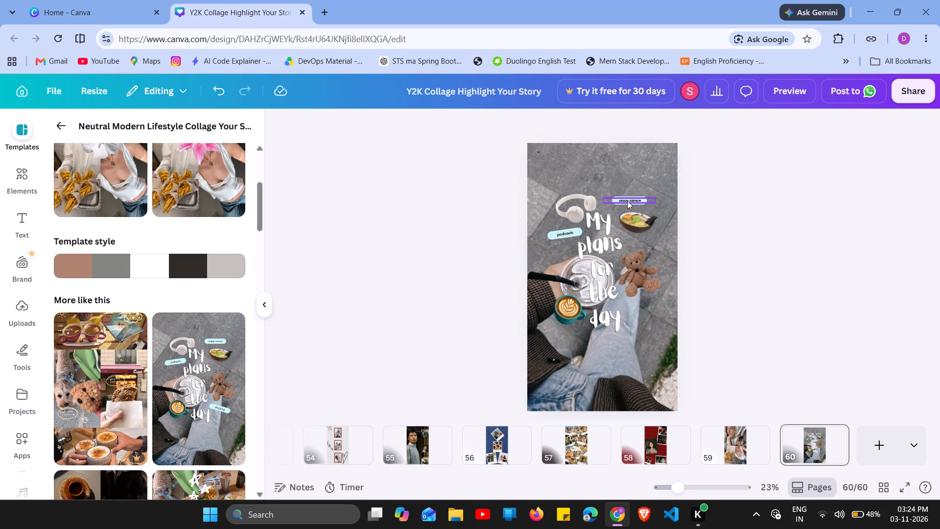
# Delete the "enjoy ramen" text and the large "My plans for the day" title.
pyautogui.click(634, 202)
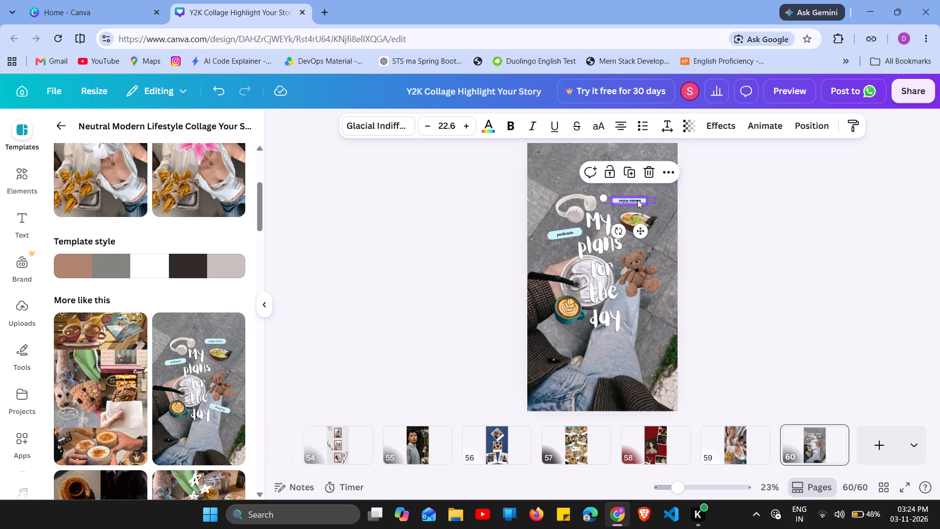
pyautogui.click(648, 169)
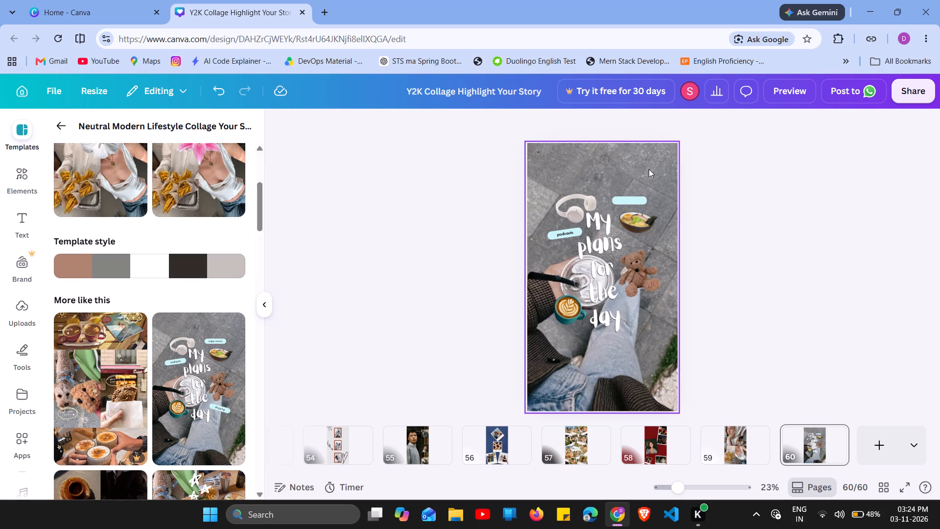
pyautogui.click(657, 189)
pyautogui.click(592, 205)
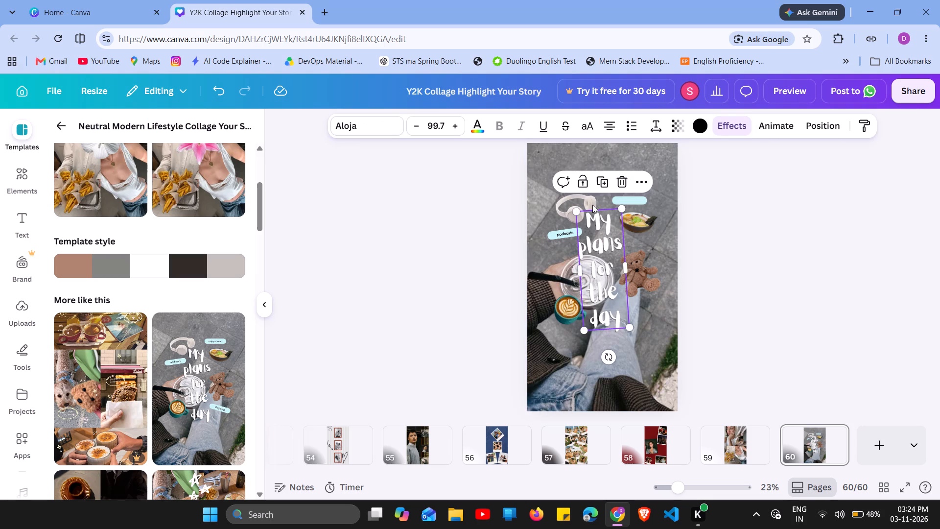
pyautogui.click(559, 188)
pyautogui.click(594, 190)
pyautogui.click(594, 216)
pyautogui.click(621, 178)
# Delete the headphones sticker and the "podcasts" text together with its pale blue label.
pyautogui.click(586, 198)
pyautogui.click(594, 168)
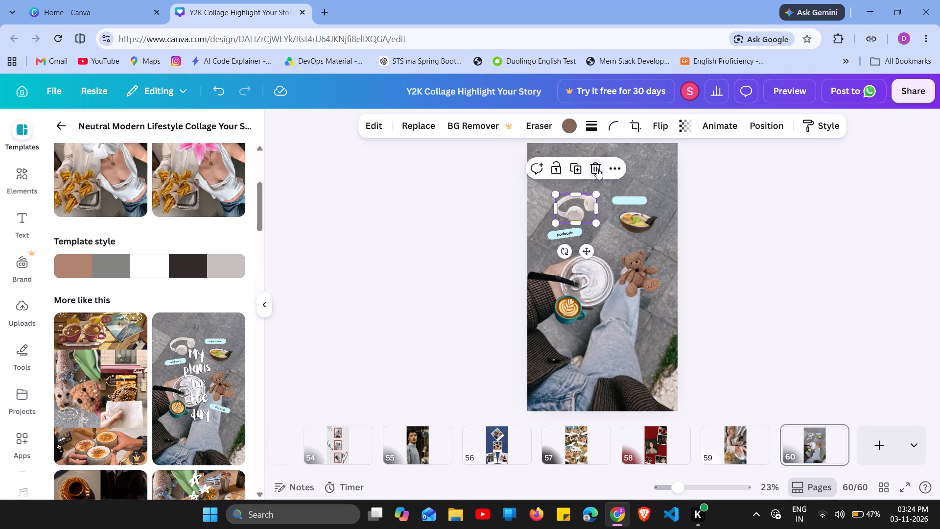
pyautogui.click(558, 236)
pyautogui.click(592, 197)
pyautogui.click(568, 227)
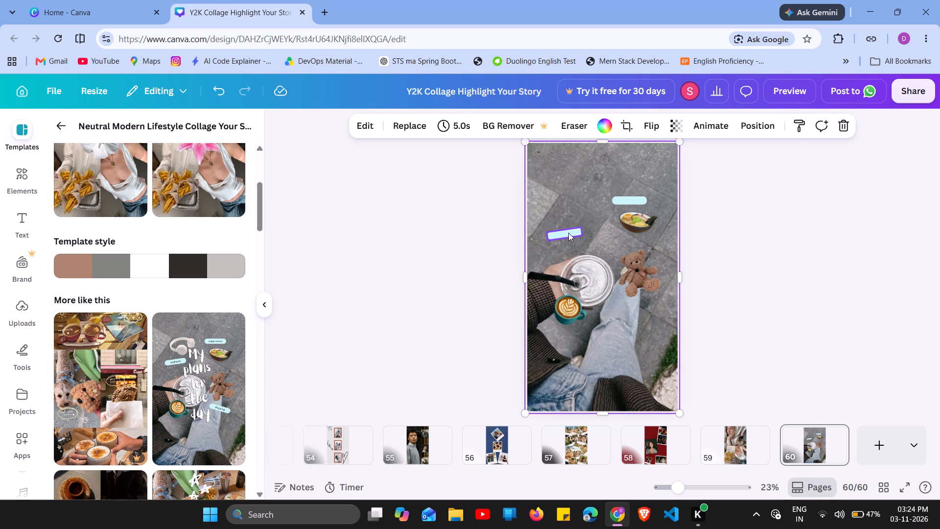
pyautogui.click(568, 233)
pyautogui.click(587, 194)
# Delete the remaining blank pale blue label and the ramen bowl sticker beneath it.
pyautogui.click(620, 203)
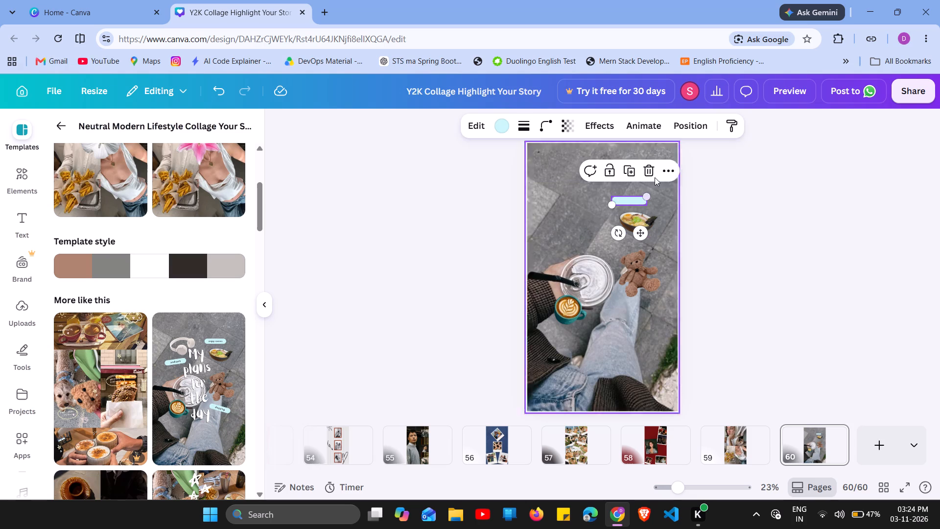
pyautogui.click(651, 173)
pyautogui.click(639, 219)
pyautogui.click(657, 180)
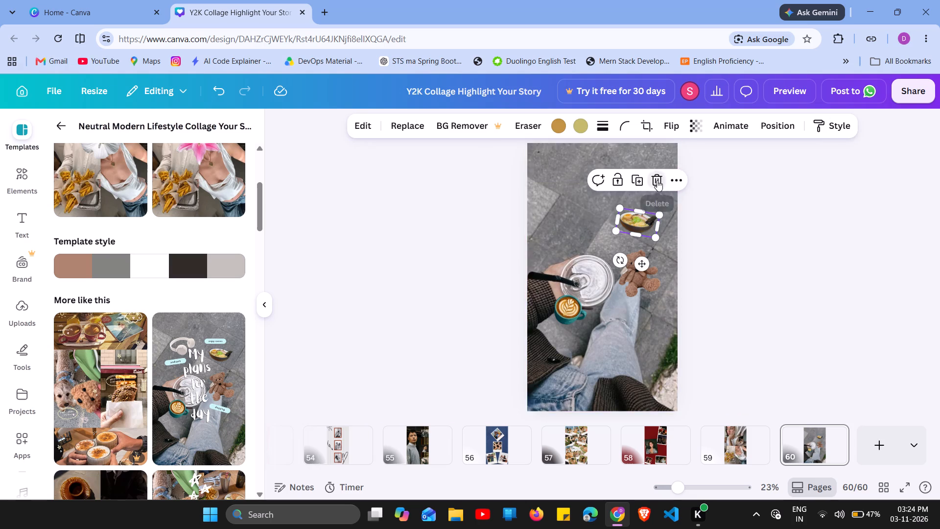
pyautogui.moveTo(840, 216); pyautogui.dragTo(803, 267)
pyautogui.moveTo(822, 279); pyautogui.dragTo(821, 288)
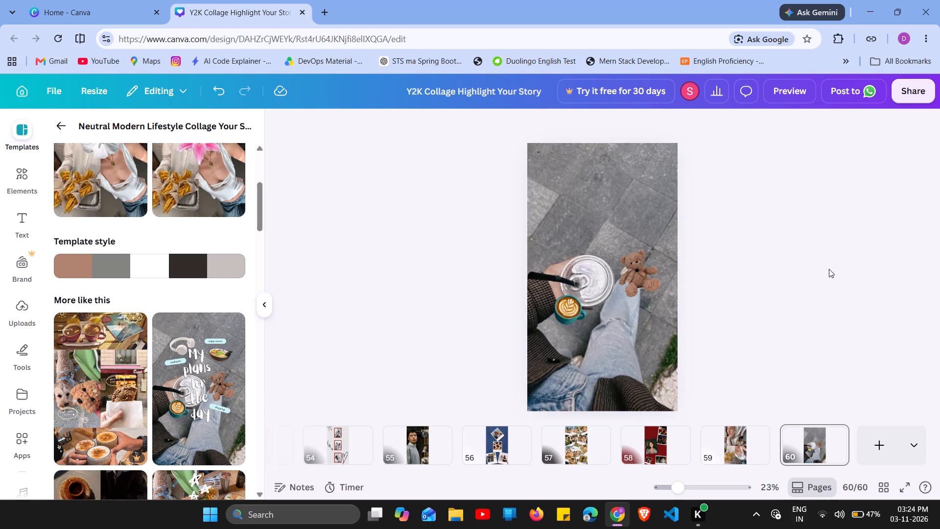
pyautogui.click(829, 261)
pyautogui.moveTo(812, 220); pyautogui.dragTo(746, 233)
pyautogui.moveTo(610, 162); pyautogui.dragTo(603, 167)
# Move the teddy bear sticker up onto the pavement near the page's top edge.
pyautogui.moveTo(651, 276); pyautogui.dragTo(596, 162)
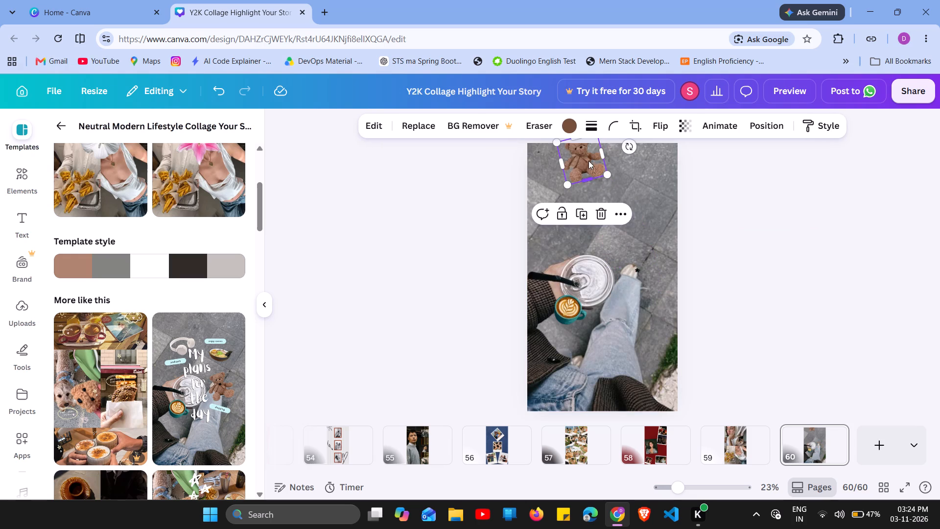
pyautogui.moveTo(588, 161); pyautogui.dragTo(588, 179)
# Delete the teal latte cup sticker from the page.
pyautogui.moveTo(567, 309); pyautogui.dragTo(595, 276)
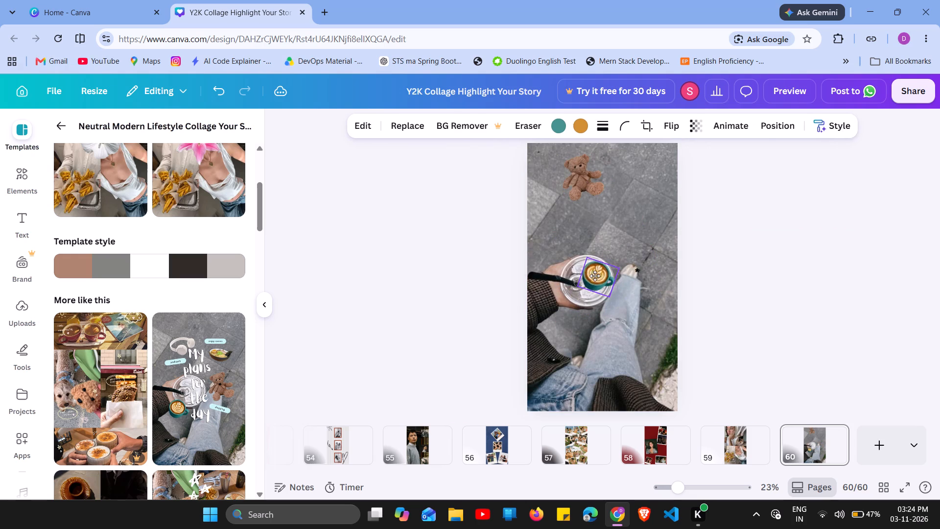
pyautogui.moveTo(595, 276); pyautogui.dragTo(626, 180)
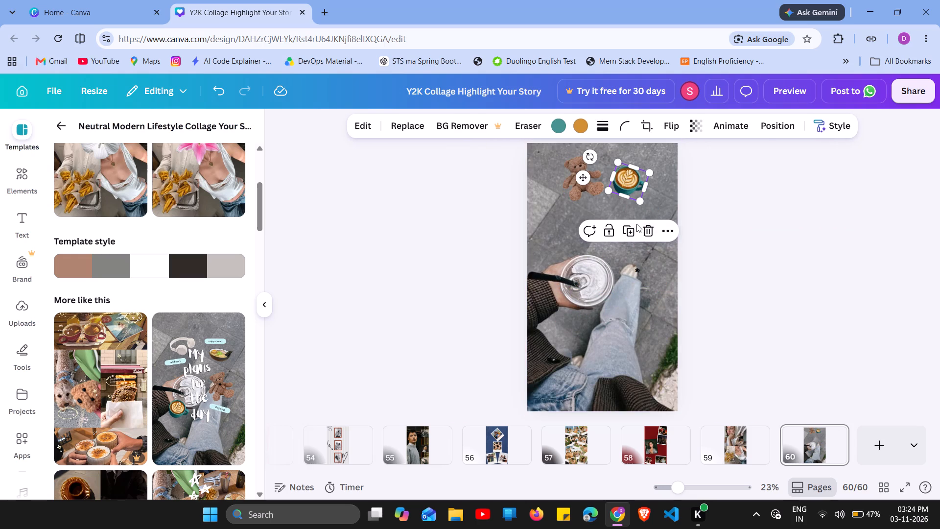
pyautogui.click(652, 234)
# Enlarge the teddy bear until it fills most of the page's upper half, and shift it left to centre it.
pyautogui.click(588, 173)
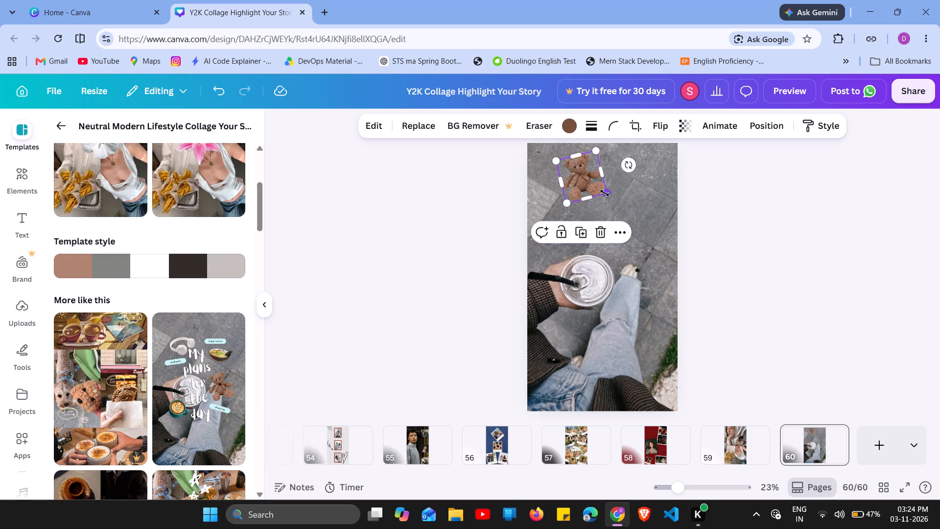
pyautogui.moveTo(606, 192); pyautogui.dragTo(663, 271)
pyautogui.moveTo(629, 225); pyautogui.dragTo(610, 225)
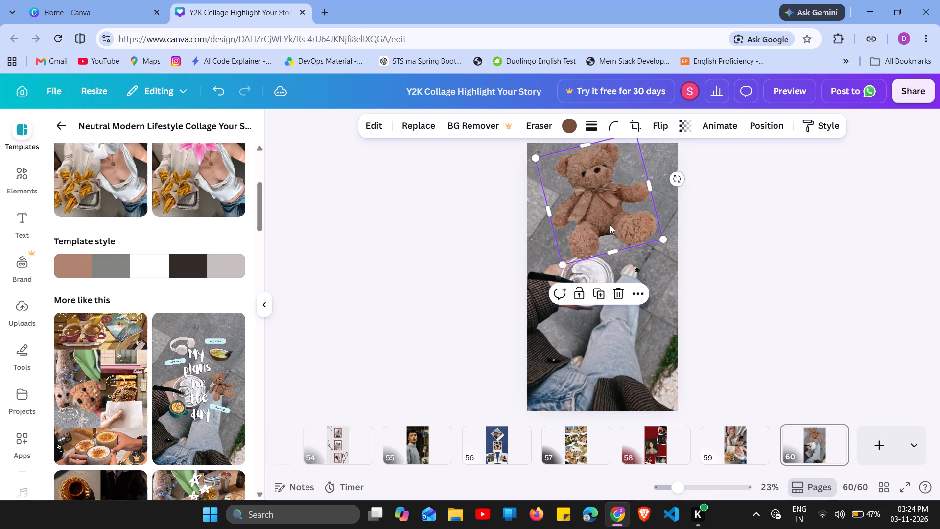
pyautogui.click(668, 280)
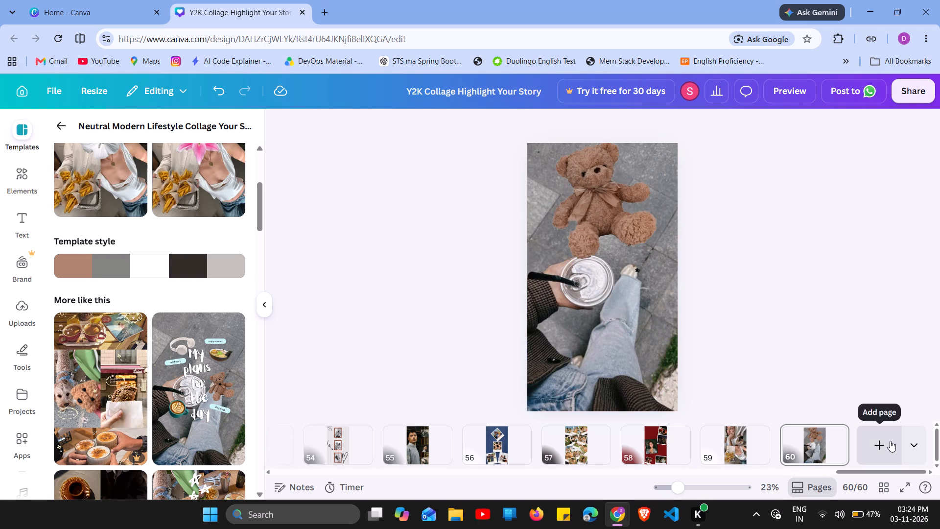
# Add page 61 and apply the four-photo "life lately" collage template to it.
pyautogui.click(890, 441)
pyautogui.scroll(-1, 135, 397)
pyautogui.click(186, 360)
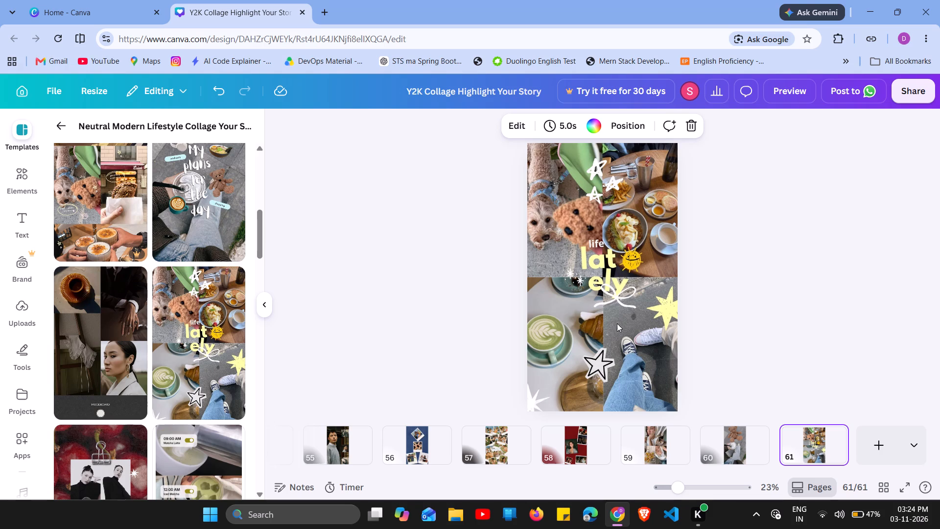
# Shrink the smiling sun sticker beside the "life lately" title.
pyautogui.click(616, 274)
pyautogui.moveTo(616, 267); pyautogui.dragTo(618, 275)
pyautogui.moveTo(616, 283); pyautogui.dragTo(610, 280)
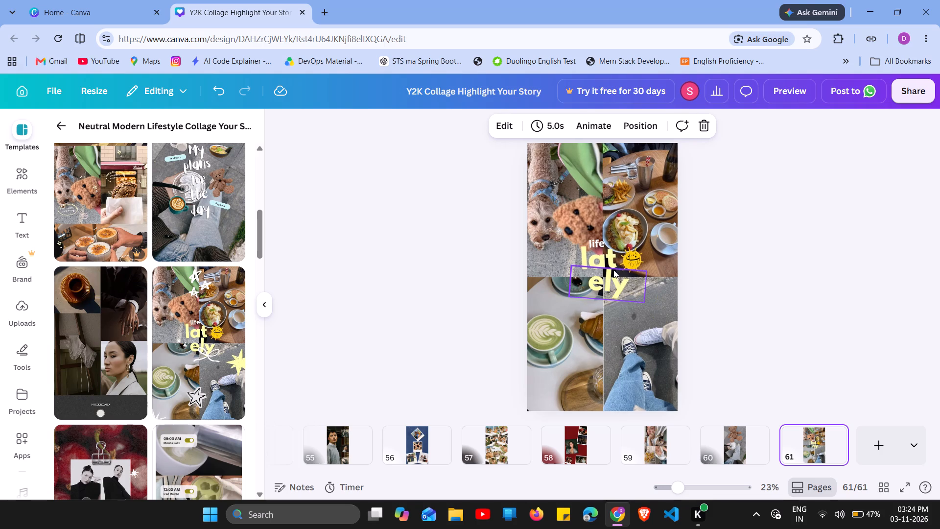
pyautogui.click(622, 252)
pyautogui.moveTo(628, 239); pyautogui.dragTo(628, 265)
pyautogui.moveTo(636, 287); pyautogui.dragTo(637, 295)
pyautogui.click(628, 280)
pyautogui.click(635, 268)
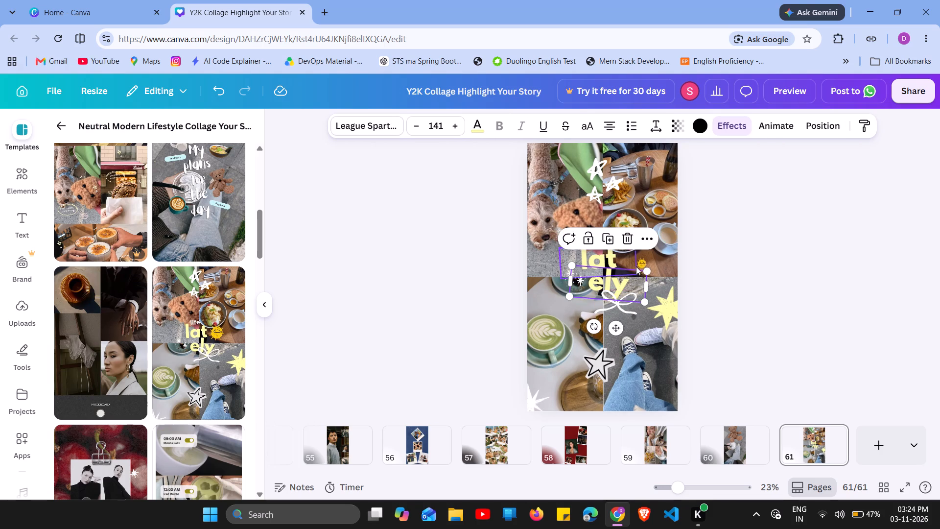
# Move the "ely" title text slightly down and left.
pyautogui.moveTo(631, 272); pyautogui.dragTo(629, 281)
pyautogui.moveTo(616, 301); pyautogui.dragTo(615, 311)
# Shift the bottom-right sneakers photo slightly right and up.
pyautogui.moveTo(627, 334); pyautogui.dragTo(637, 333)
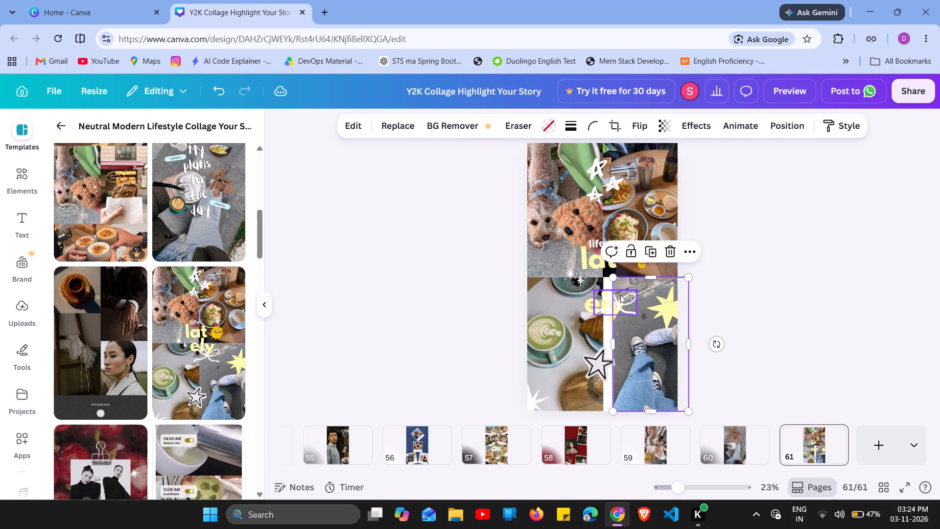
pyautogui.moveTo(619, 294); pyautogui.dragTo(612, 287)
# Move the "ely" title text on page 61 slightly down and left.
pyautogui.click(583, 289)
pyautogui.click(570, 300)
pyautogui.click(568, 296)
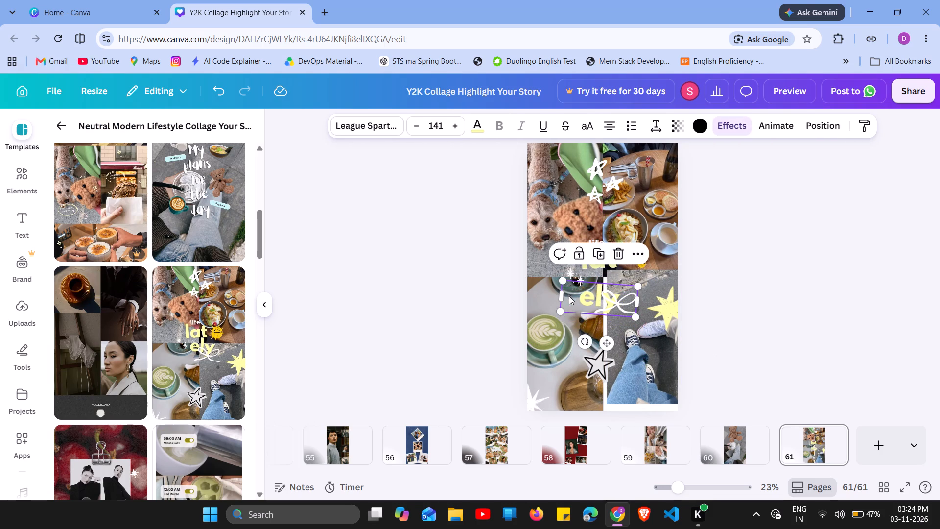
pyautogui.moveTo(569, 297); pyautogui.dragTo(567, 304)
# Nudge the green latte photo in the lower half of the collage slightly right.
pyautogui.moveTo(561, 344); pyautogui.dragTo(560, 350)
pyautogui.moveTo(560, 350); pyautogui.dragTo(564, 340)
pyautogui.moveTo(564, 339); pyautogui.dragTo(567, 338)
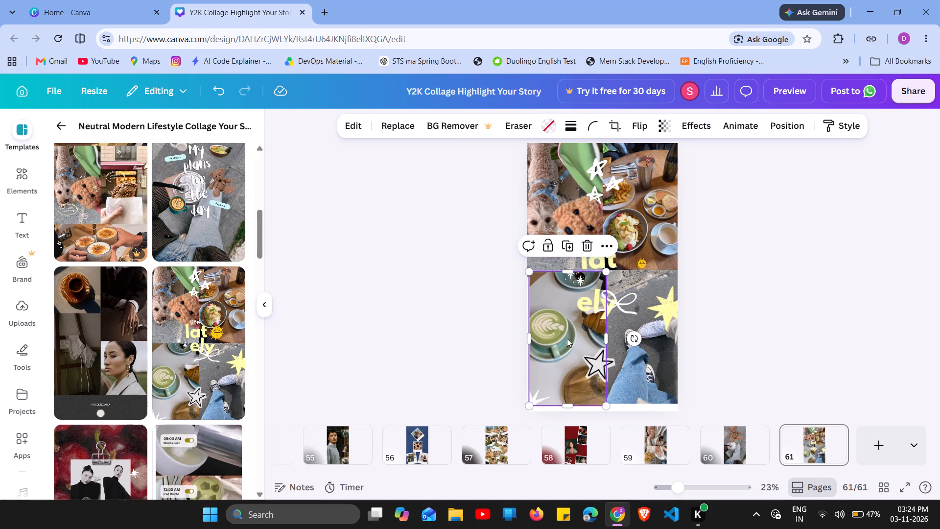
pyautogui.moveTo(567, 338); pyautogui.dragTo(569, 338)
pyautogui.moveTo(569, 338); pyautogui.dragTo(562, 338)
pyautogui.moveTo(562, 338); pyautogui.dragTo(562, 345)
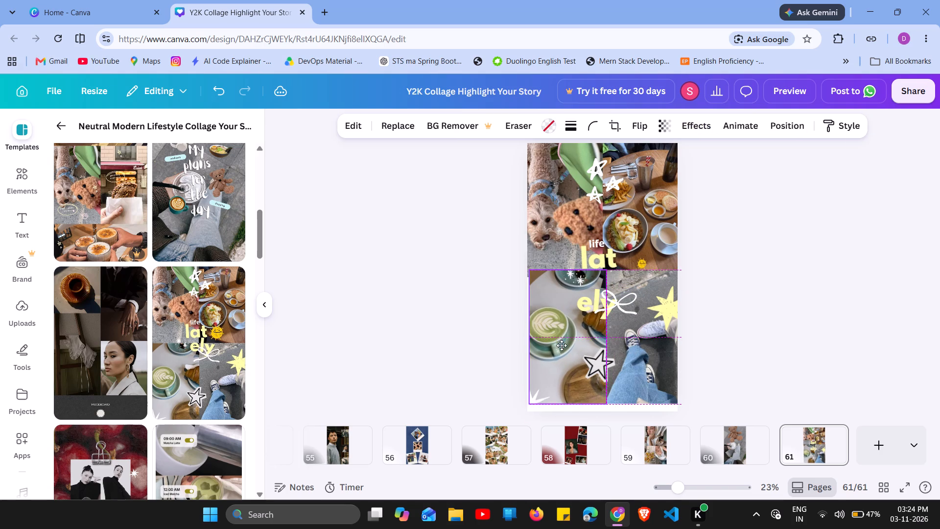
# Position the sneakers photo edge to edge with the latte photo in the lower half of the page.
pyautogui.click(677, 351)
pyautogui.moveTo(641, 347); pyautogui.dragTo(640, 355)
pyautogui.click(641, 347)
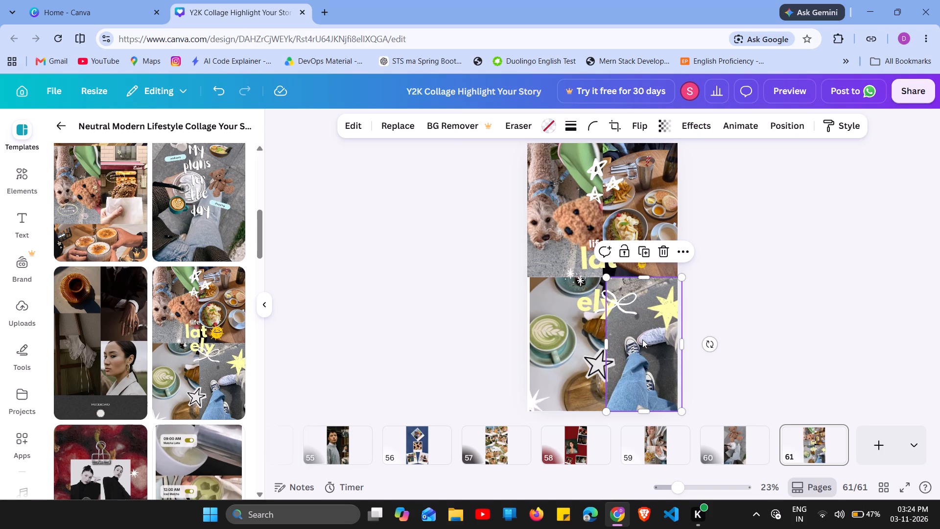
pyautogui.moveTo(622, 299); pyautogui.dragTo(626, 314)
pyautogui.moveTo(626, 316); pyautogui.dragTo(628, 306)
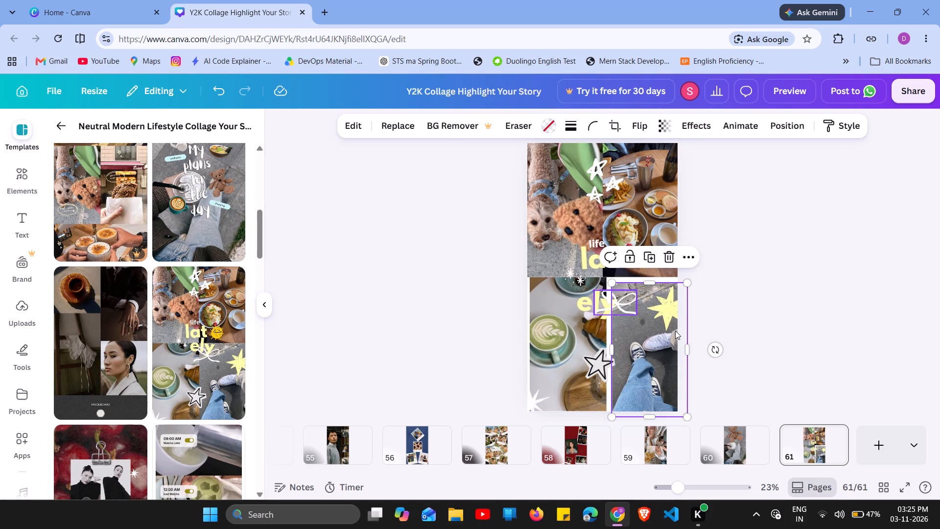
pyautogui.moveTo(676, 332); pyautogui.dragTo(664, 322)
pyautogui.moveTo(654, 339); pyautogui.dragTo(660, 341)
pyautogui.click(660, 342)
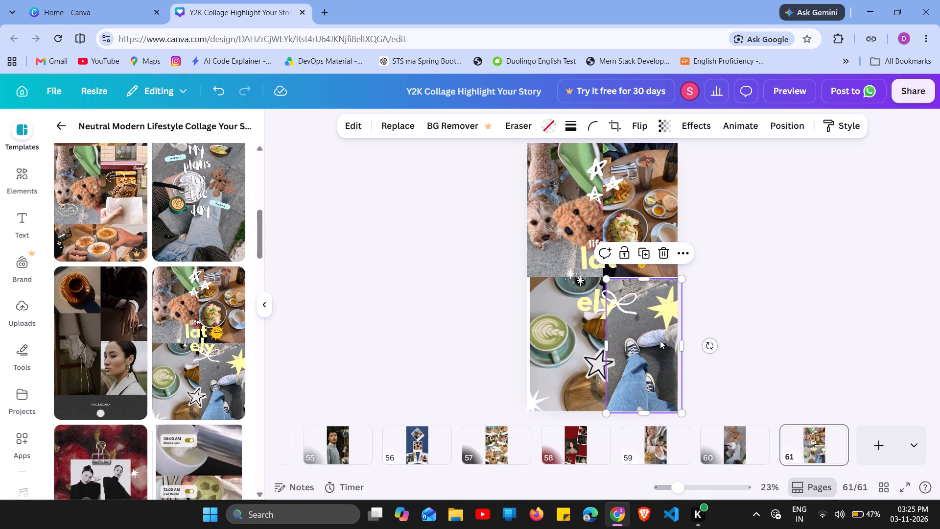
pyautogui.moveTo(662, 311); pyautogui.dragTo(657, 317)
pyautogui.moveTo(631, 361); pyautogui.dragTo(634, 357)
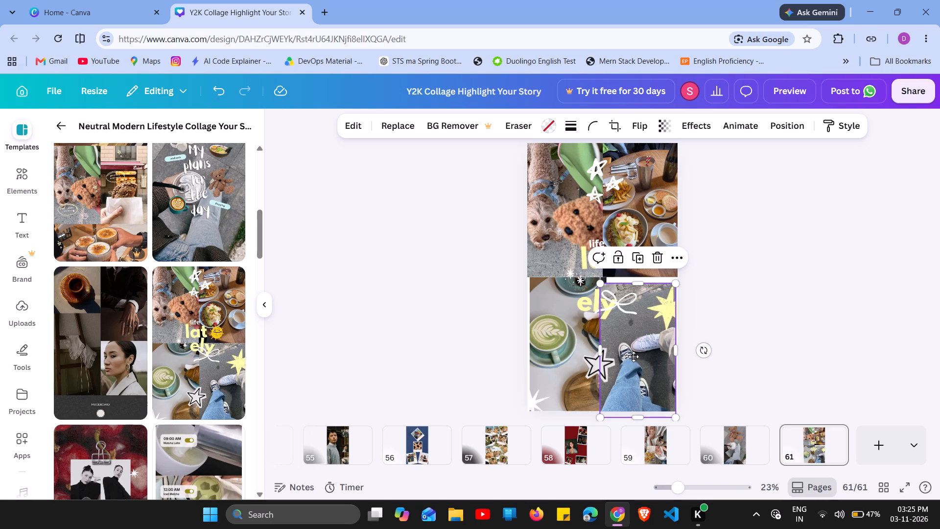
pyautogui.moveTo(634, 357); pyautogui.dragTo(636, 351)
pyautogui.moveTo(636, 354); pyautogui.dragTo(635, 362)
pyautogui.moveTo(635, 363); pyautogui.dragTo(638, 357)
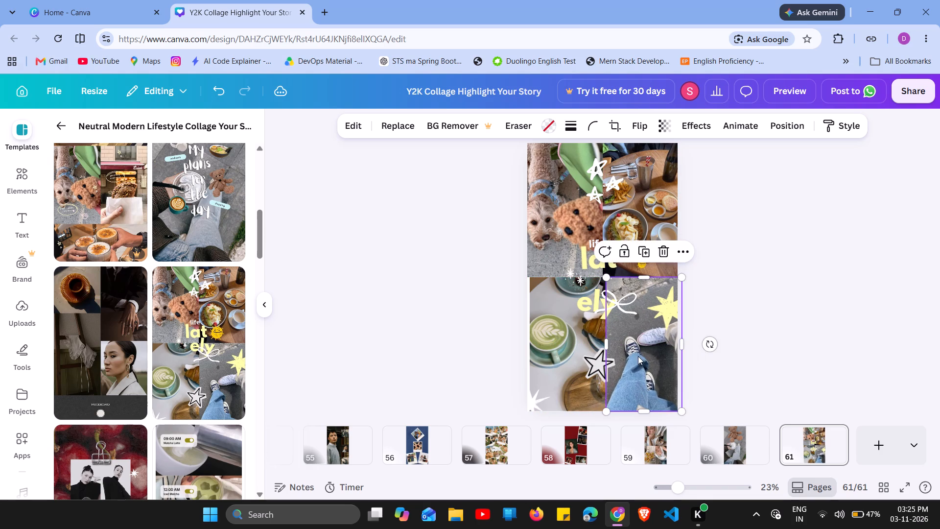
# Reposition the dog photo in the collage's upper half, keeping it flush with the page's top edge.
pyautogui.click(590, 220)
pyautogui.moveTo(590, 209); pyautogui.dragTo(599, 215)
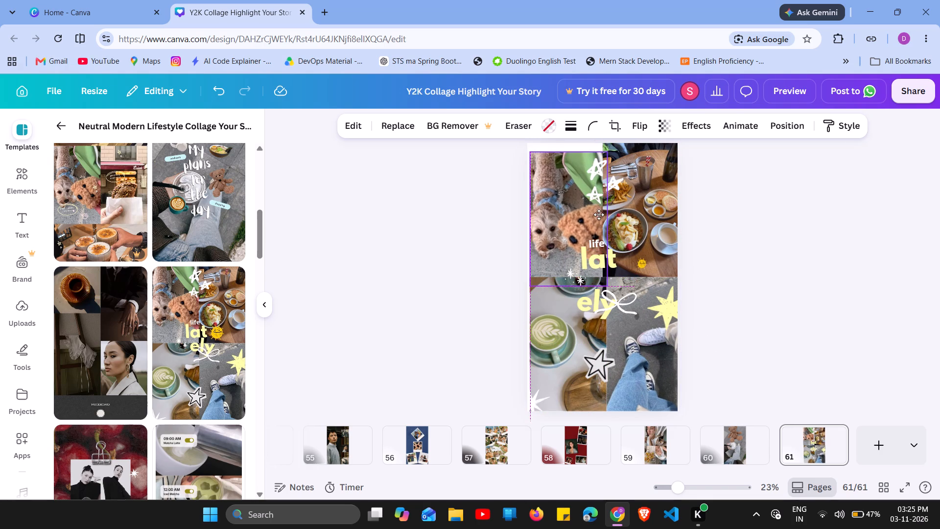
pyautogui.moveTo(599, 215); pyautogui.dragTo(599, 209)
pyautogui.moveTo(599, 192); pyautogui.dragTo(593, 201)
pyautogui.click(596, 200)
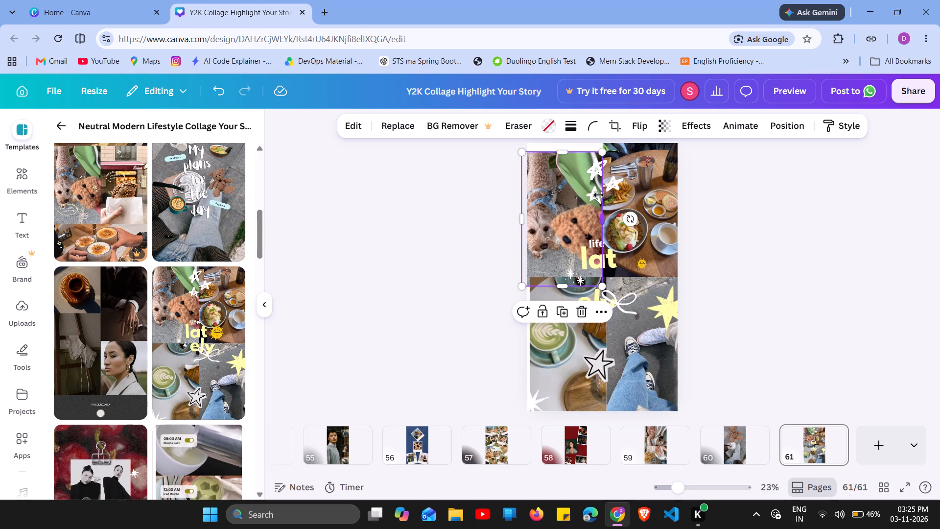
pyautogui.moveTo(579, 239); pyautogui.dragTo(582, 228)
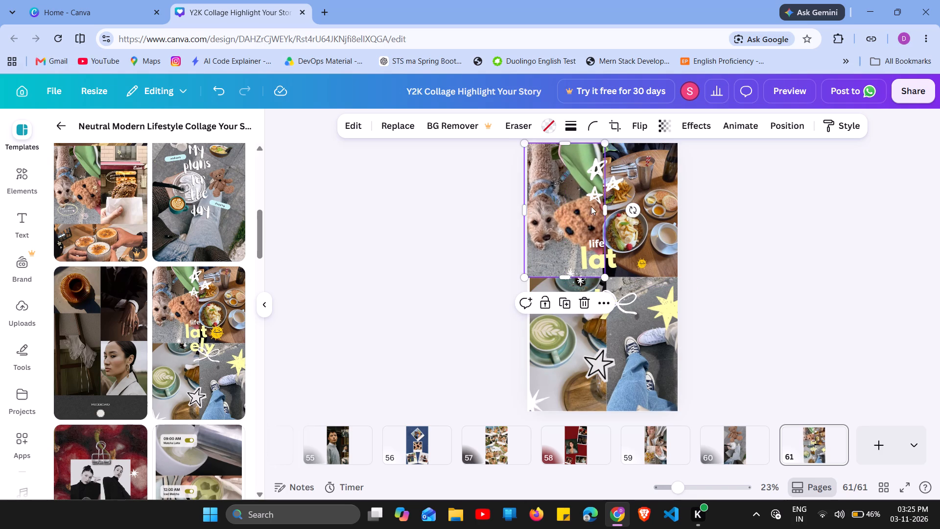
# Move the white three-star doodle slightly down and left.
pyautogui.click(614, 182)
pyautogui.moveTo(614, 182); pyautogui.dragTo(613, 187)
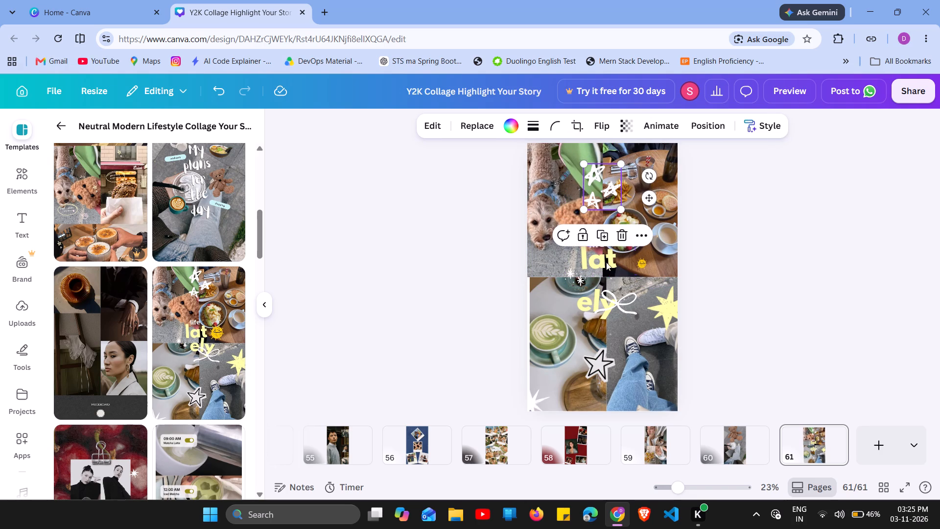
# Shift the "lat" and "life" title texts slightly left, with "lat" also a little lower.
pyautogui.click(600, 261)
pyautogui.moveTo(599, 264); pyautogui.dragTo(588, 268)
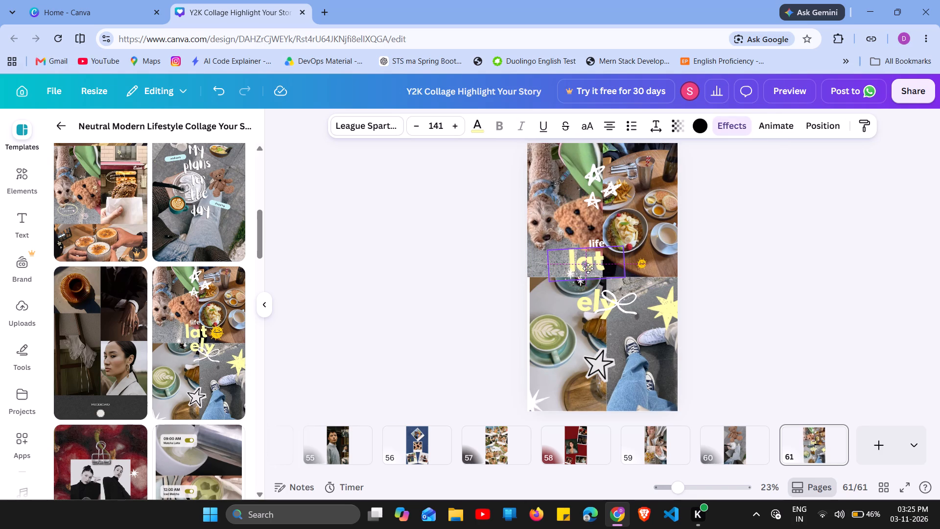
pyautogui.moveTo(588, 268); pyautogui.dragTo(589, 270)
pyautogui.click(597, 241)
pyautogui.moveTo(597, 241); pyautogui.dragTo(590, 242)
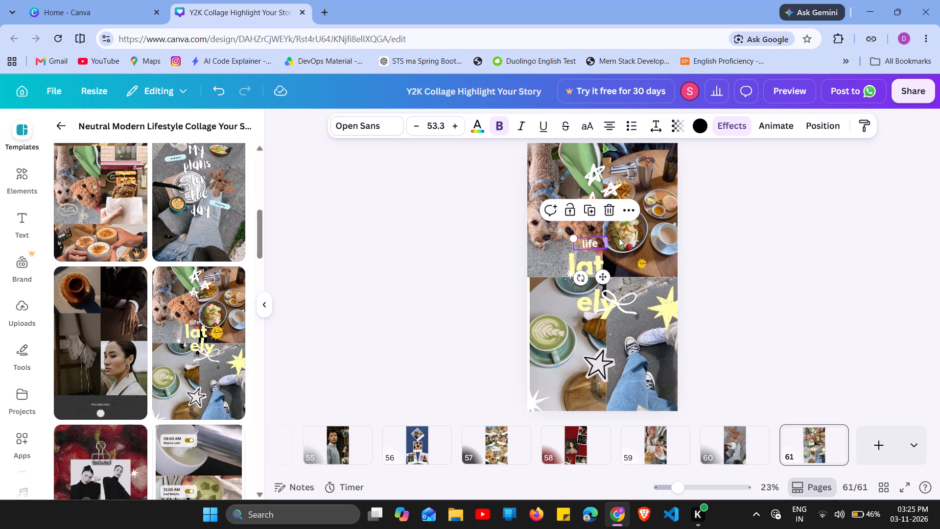
# Delete the "life" and "lat" texts, the white three-star doodle and the smiling sun sticker from the upper half.
pyautogui.click(620, 238)
pyautogui.click(642, 260)
pyautogui.click(626, 264)
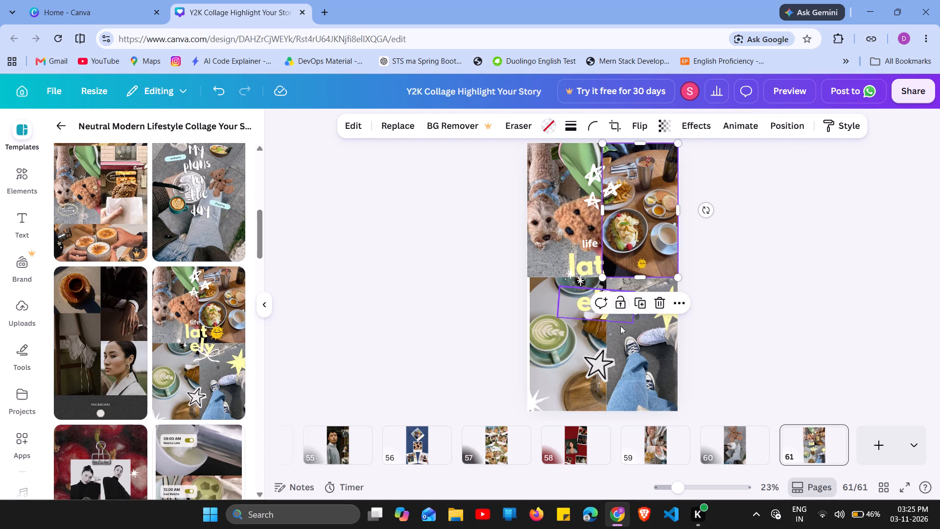
pyautogui.click(595, 246)
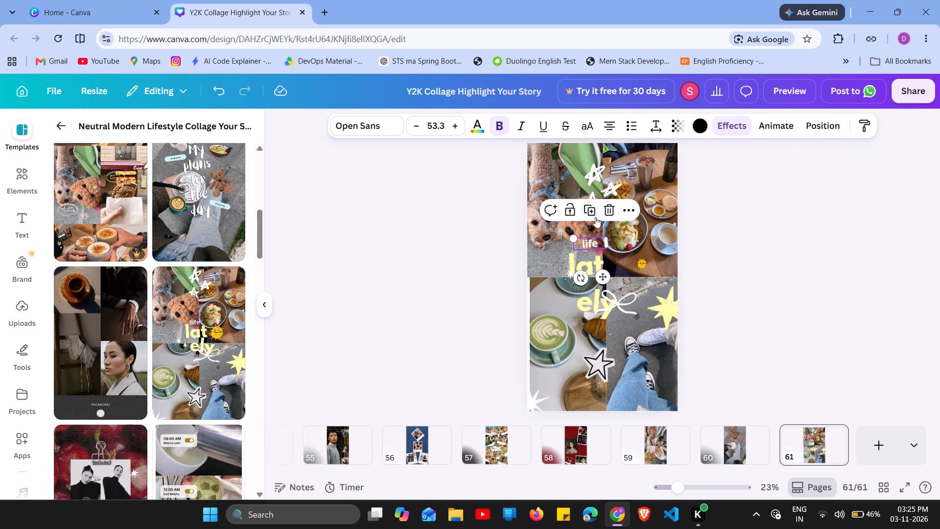
pyautogui.click(612, 209)
pyautogui.click(610, 206)
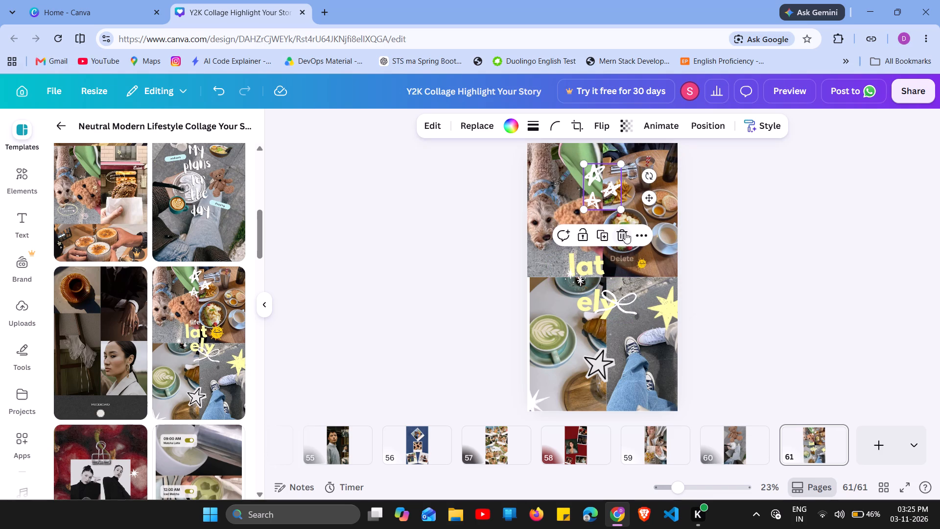
pyautogui.click(625, 233)
pyautogui.click(645, 264)
pyautogui.click(658, 237)
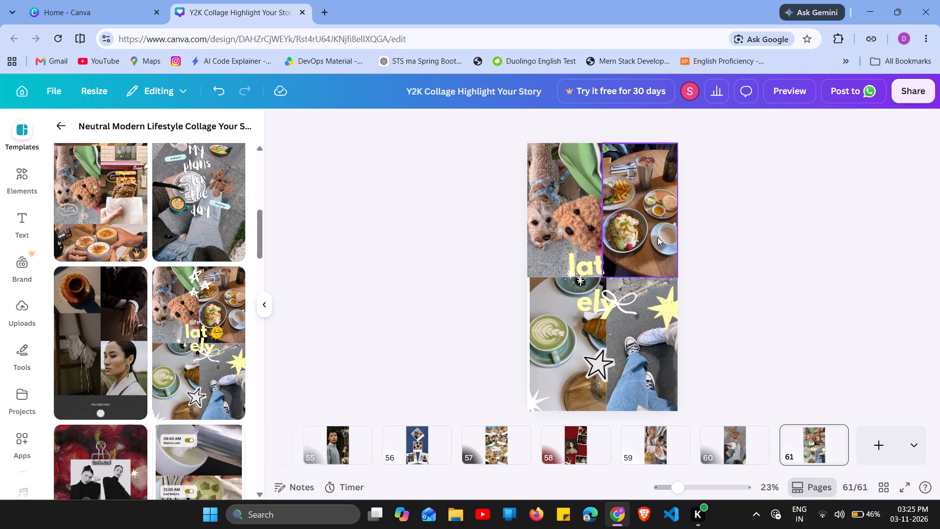
pyautogui.click(591, 261)
pyautogui.click(607, 222)
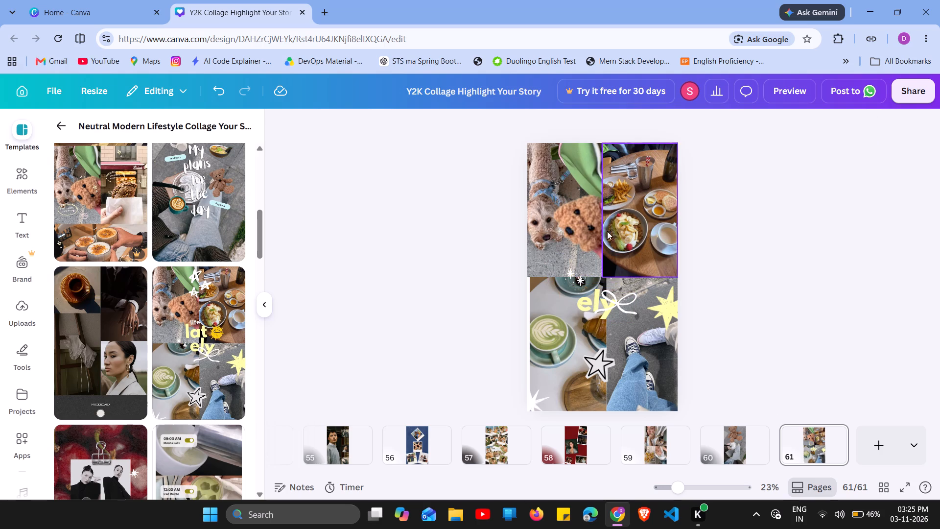
# Delete the remaining decorations: the small sparkles, bow, outlined star, white burst, yellow star and "ely" text.
pyautogui.click(573, 279)
pyautogui.click(592, 248)
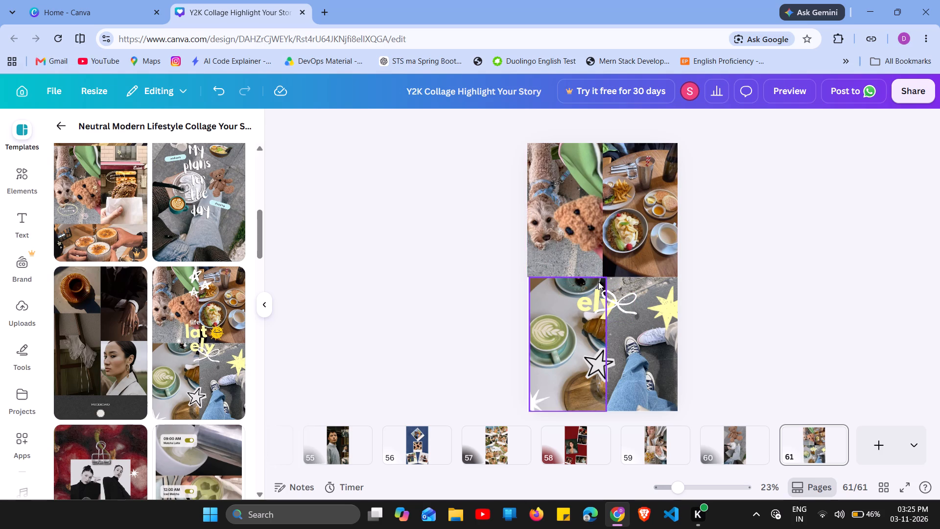
pyautogui.click(599, 283)
pyautogui.click(609, 290)
pyautogui.click(619, 302)
pyautogui.click(632, 261)
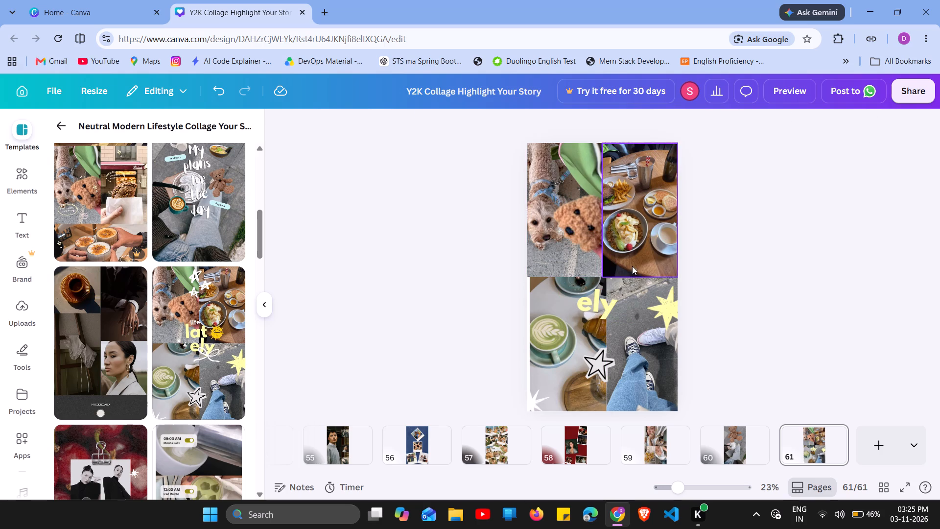
pyautogui.click(601, 368)
pyautogui.click(621, 321)
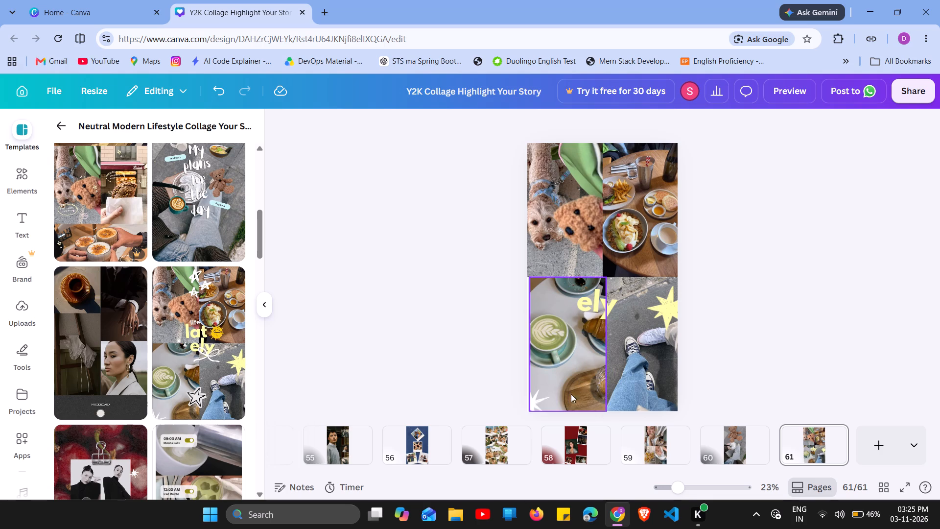
pyautogui.click(533, 405)
pyautogui.click(547, 352)
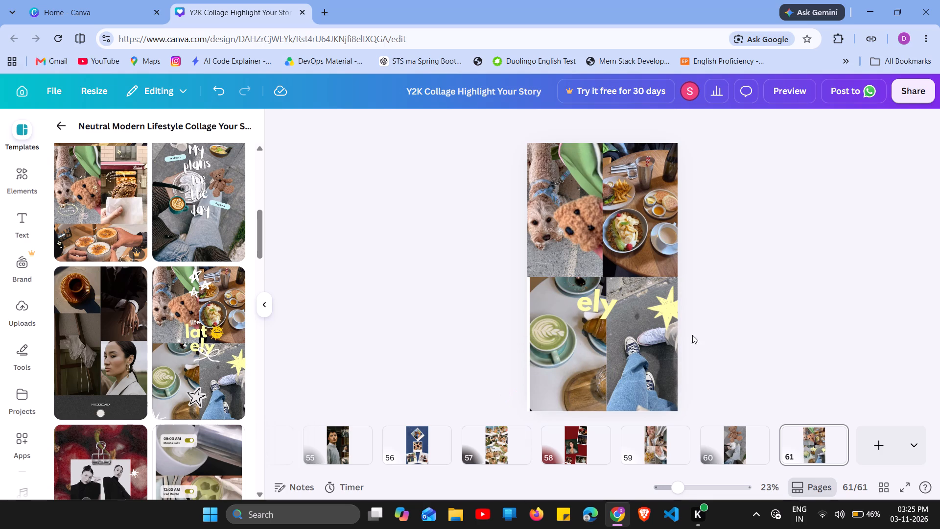
pyautogui.click(653, 309)
pyautogui.click(692, 259)
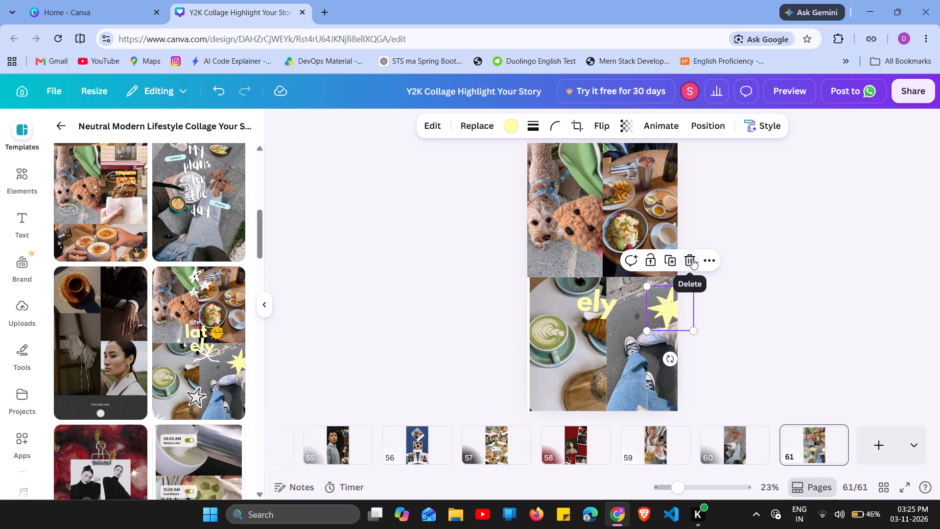
pyautogui.click(621, 290)
pyautogui.click(617, 254)
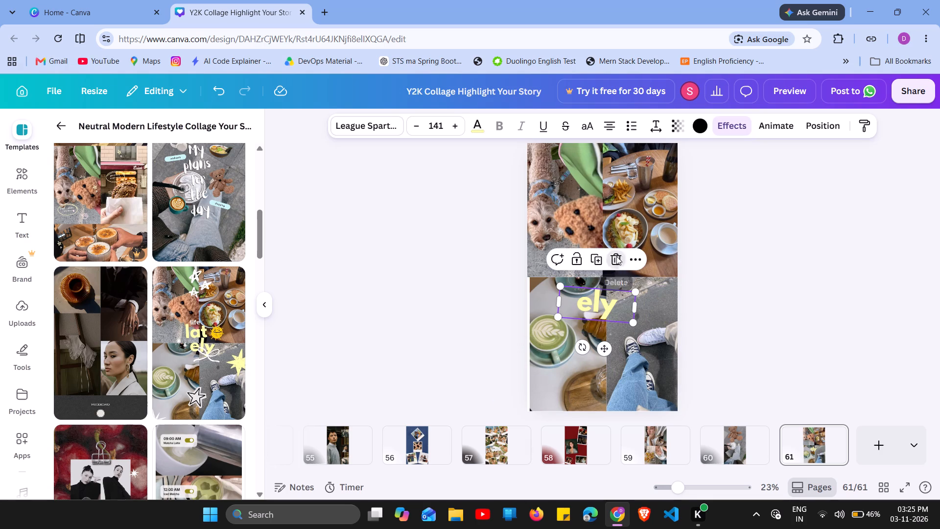
# Delete the sneakers photo together with its frame.
pyautogui.click(590, 175)
pyautogui.click(605, 397)
pyautogui.click(652, 366)
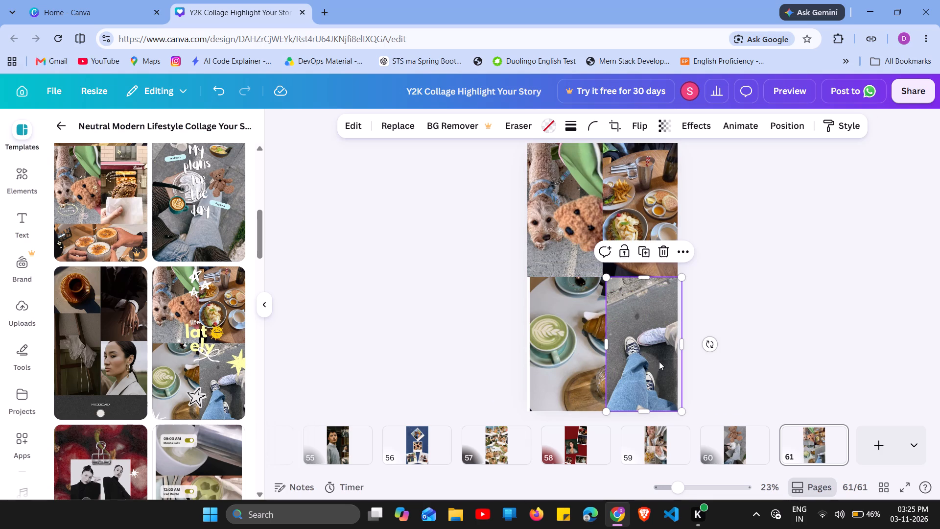
pyautogui.click(663, 243)
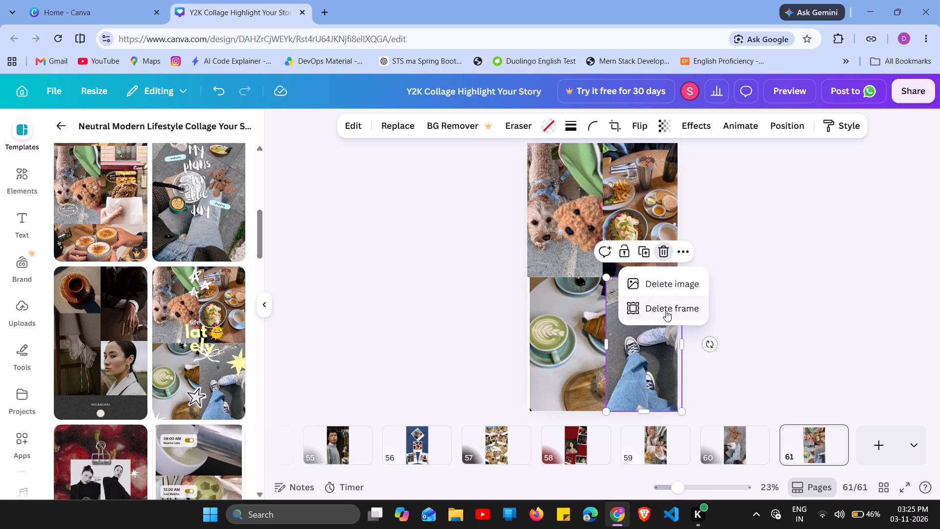
pyautogui.click(666, 311)
# Widen the green latte photo across the lower half of the page and shift it slightly left.
pyautogui.click(547, 337)
pyautogui.moveTo(604, 342); pyautogui.dragTo(690, 354)
pyautogui.moveTo(603, 356); pyautogui.dragTo(582, 356)
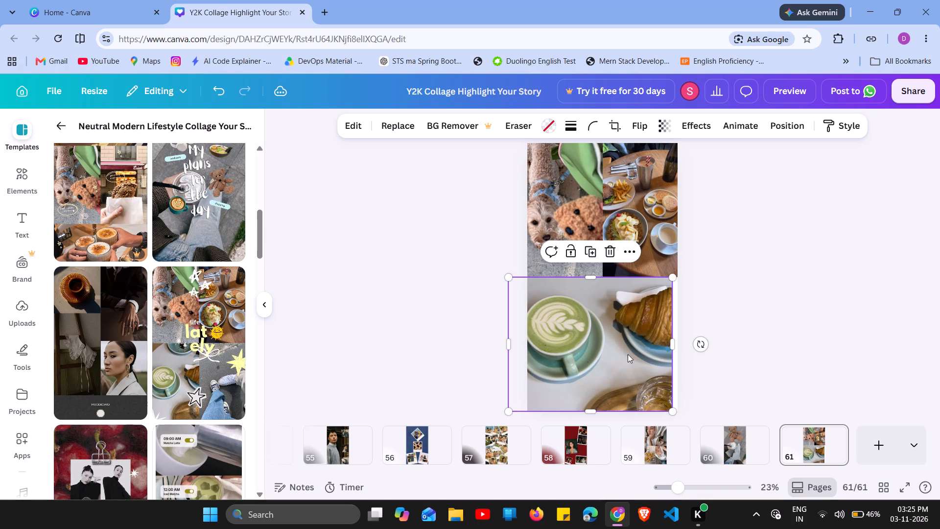
pyautogui.click(788, 352)
pyautogui.click(615, 202)
pyautogui.click(771, 347)
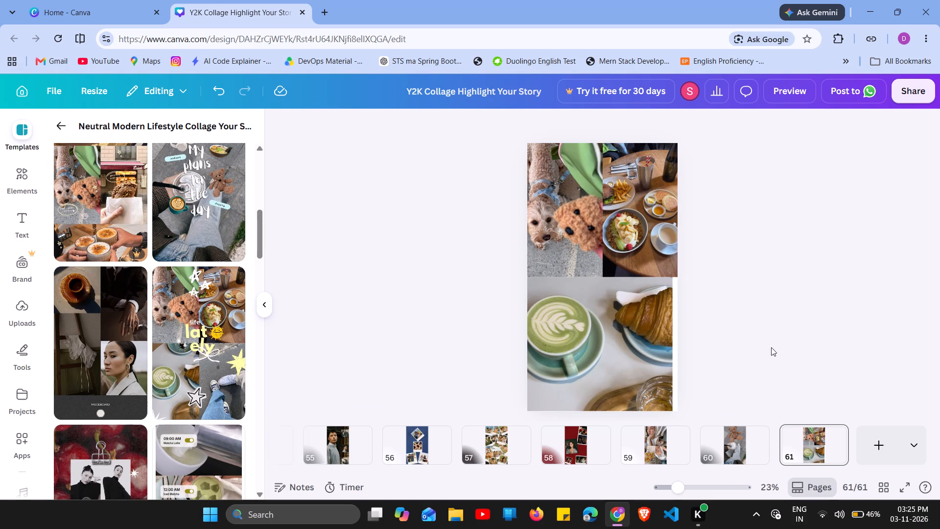
# Delete the dog photo together with its frame.
pyautogui.click(562, 208)
pyautogui.click(583, 301)
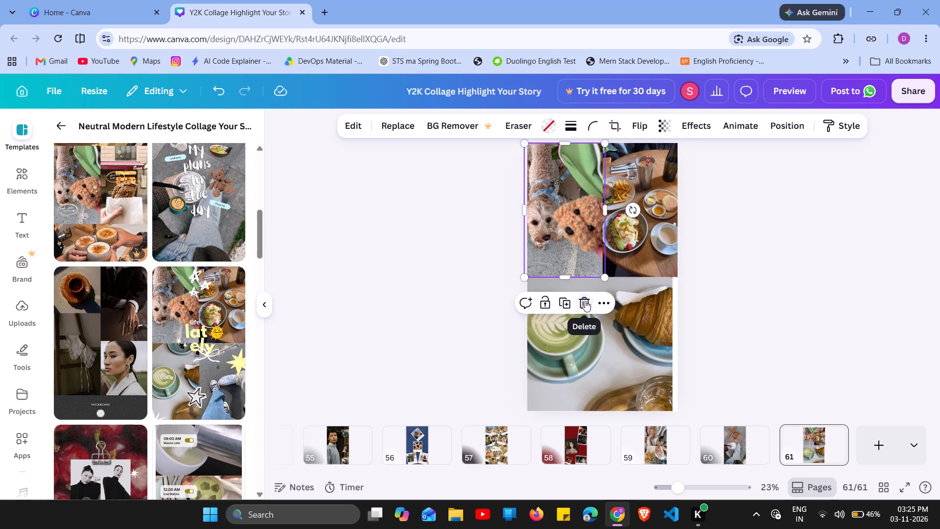
pyautogui.click(611, 363)
# Widen the breakfast table photo across the upper half of the page and shift it slightly right and down.
pyautogui.click(622, 214)
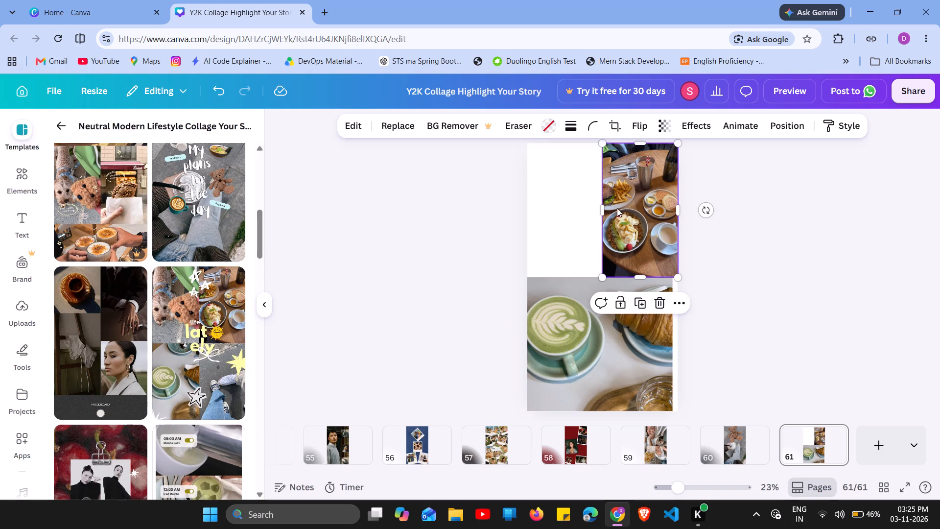
pyautogui.moveTo(605, 205); pyautogui.dragTo(513, 204)
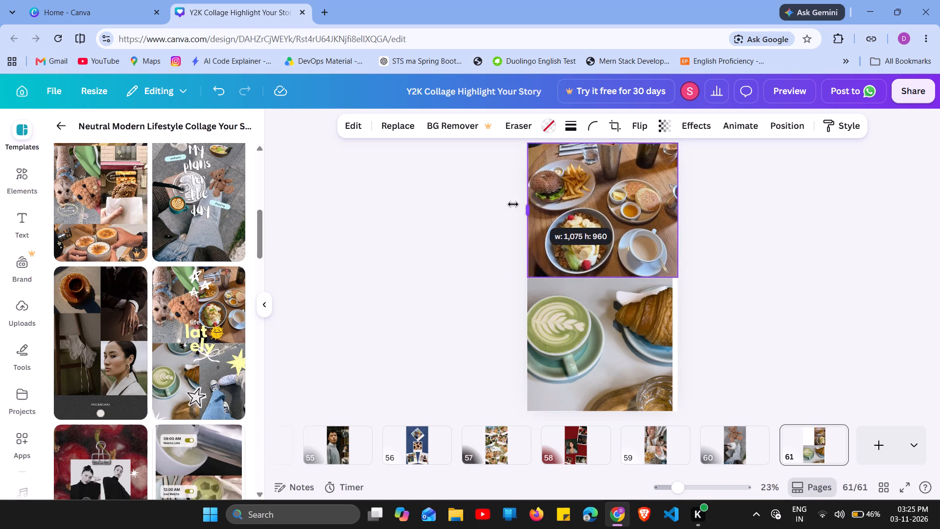
pyautogui.moveTo(513, 204); pyautogui.dragTo(509, 204)
pyautogui.moveTo(577, 196); pyautogui.dragTo(591, 200)
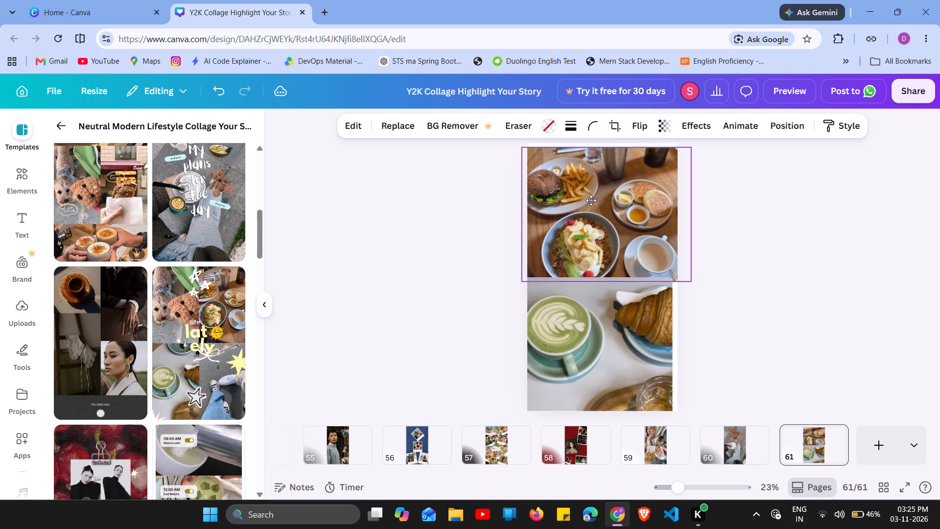
pyautogui.moveTo(591, 200); pyautogui.dragTo(593, 200)
pyautogui.click(774, 212)
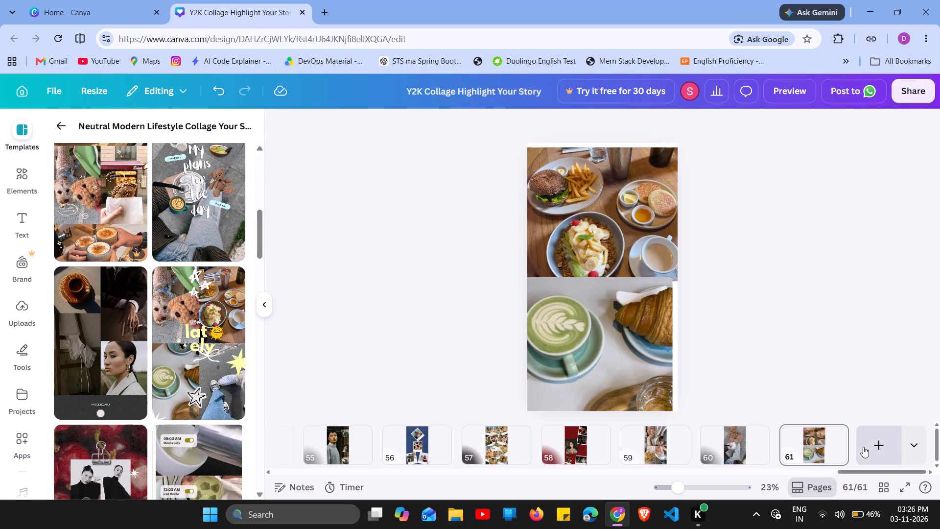
# Add page 62 and apply the neutral six-photo collage template with the dried-flower vase and necklace photos.
pyautogui.click(869, 442)
pyautogui.scroll(-1, 208, 391)
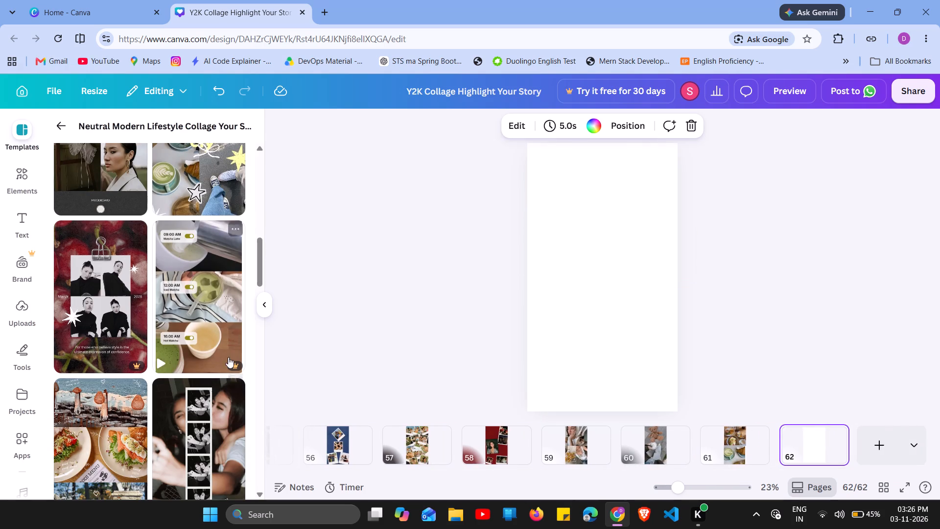
pyautogui.scroll(-1, 164, 358)
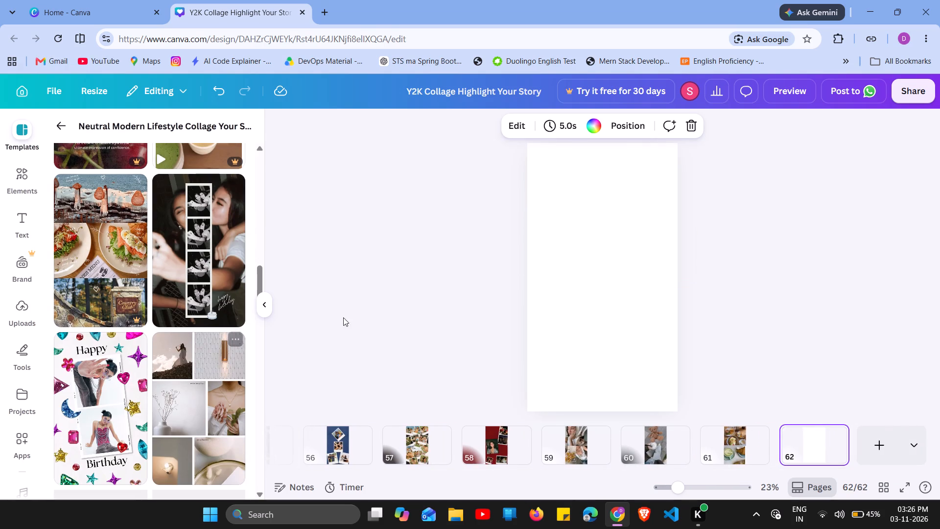
pyautogui.scroll(-1, 154, 379)
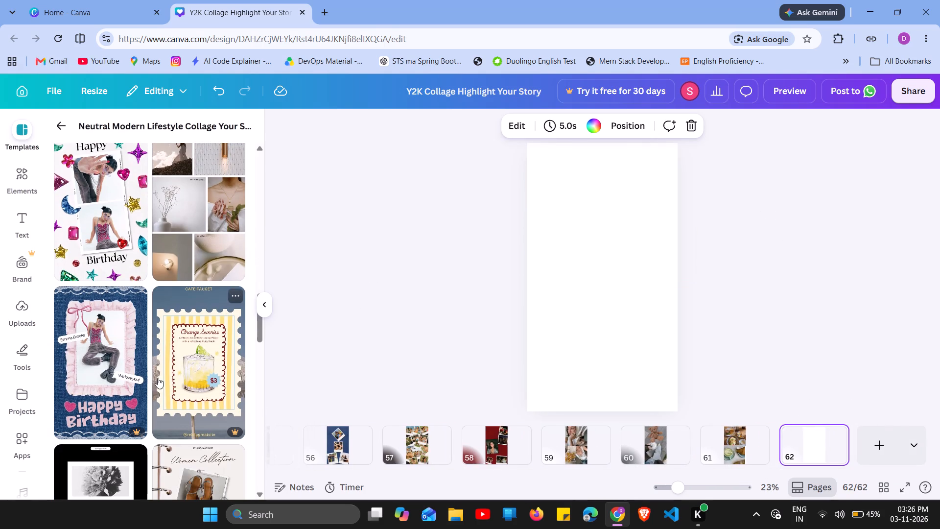
pyautogui.click(223, 249)
pyautogui.click(587, 276)
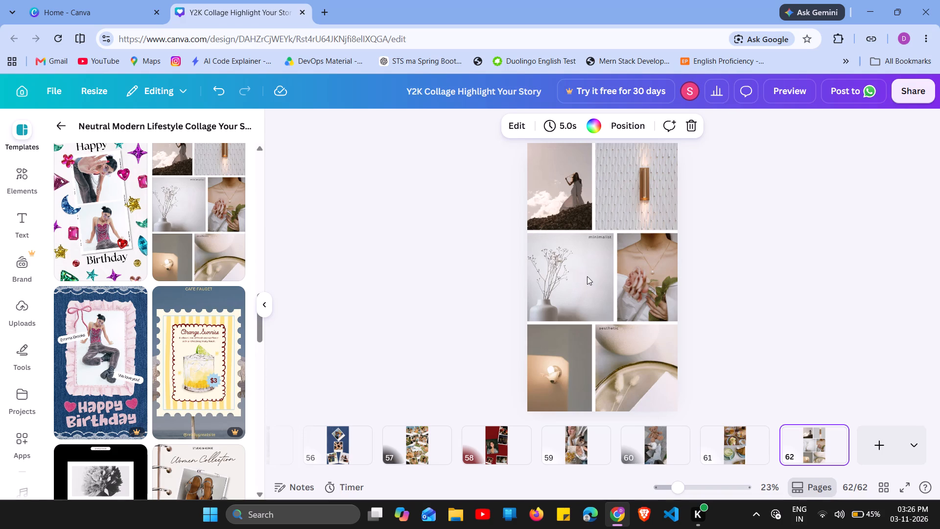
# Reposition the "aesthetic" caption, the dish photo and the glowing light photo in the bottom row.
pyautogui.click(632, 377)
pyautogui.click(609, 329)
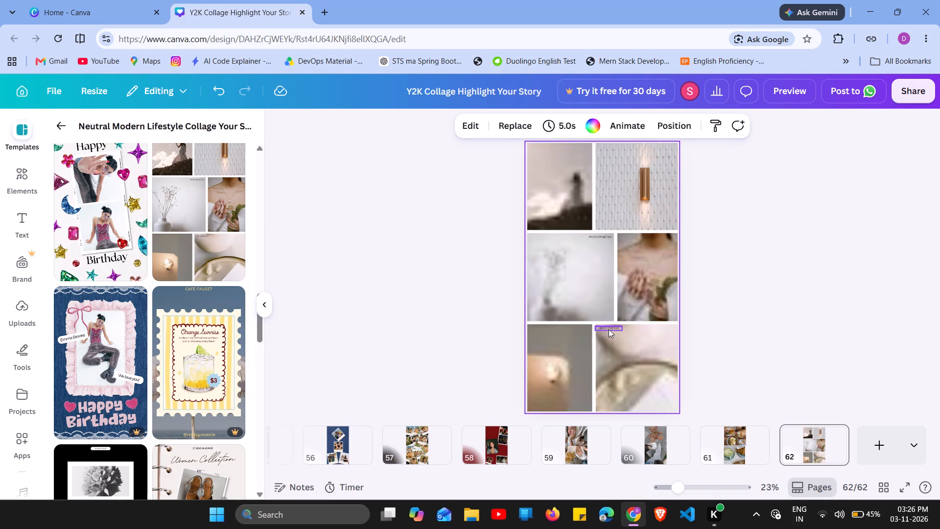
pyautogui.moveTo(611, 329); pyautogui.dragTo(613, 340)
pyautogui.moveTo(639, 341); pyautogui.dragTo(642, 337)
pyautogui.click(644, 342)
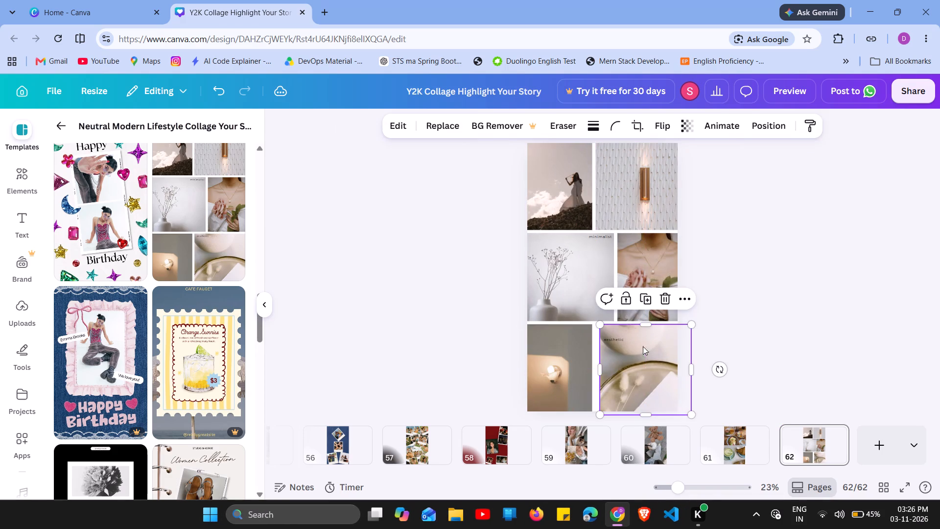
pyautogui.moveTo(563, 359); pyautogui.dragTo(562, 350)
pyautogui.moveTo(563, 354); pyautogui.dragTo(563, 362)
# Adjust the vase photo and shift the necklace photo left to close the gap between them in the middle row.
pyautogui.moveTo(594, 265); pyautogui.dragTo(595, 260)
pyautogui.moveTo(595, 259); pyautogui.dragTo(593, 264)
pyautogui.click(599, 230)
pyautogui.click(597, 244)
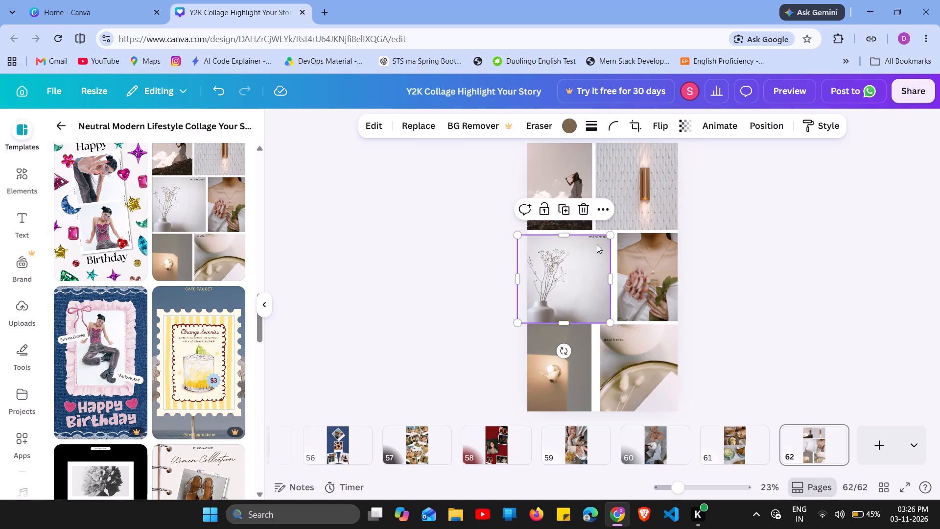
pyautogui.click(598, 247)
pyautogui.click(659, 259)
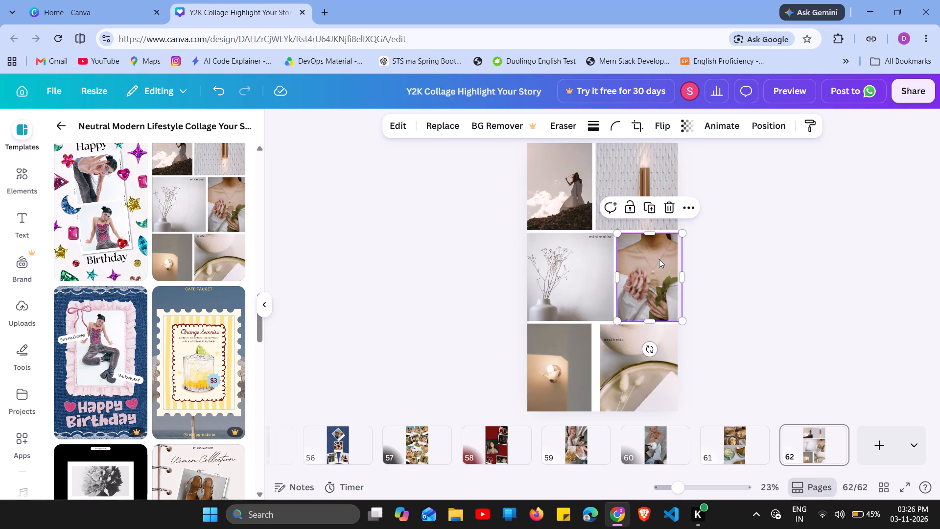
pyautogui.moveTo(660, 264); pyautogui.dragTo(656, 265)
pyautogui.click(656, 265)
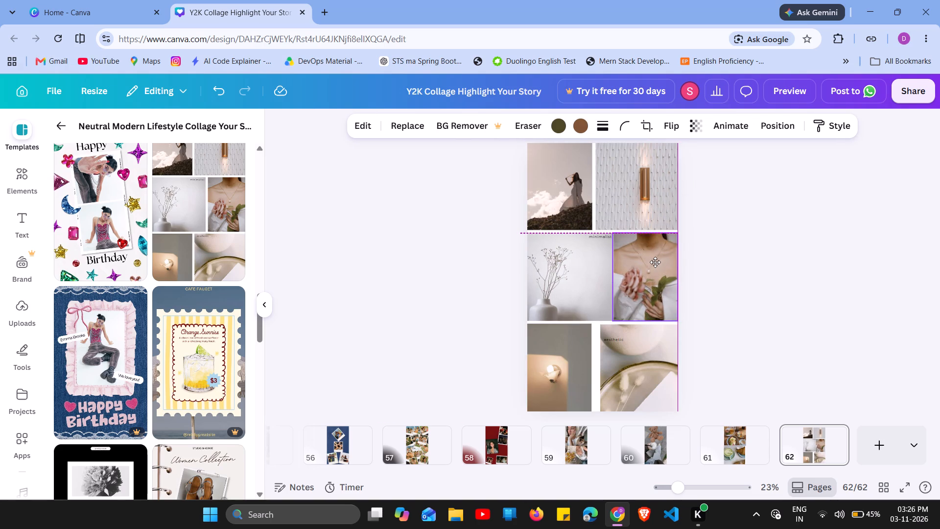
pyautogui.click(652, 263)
# Shift the hillside woman photo right and down to meet the wall lamp photo in the top row.
pyautogui.moveTo(546, 195); pyautogui.dragTo(554, 197)
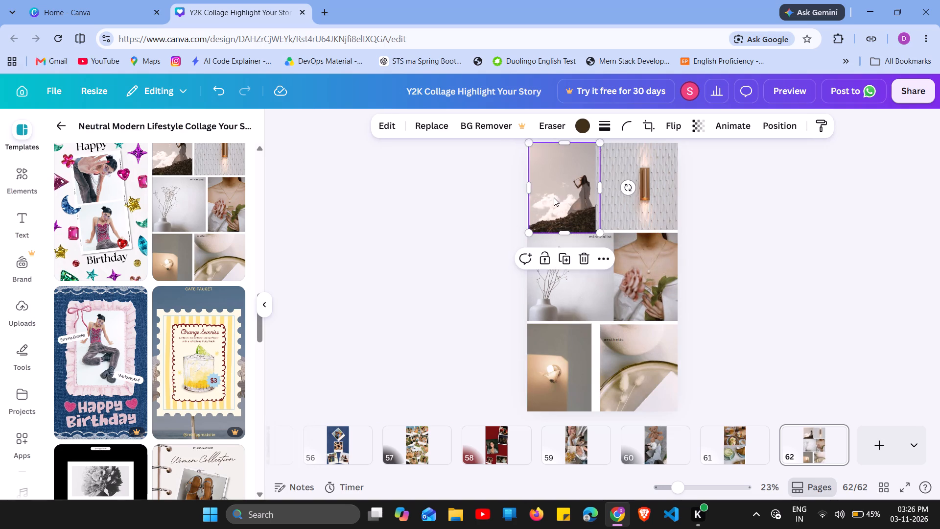
pyautogui.click(555, 197)
pyautogui.click(558, 194)
pyautogui.click(555, 197)
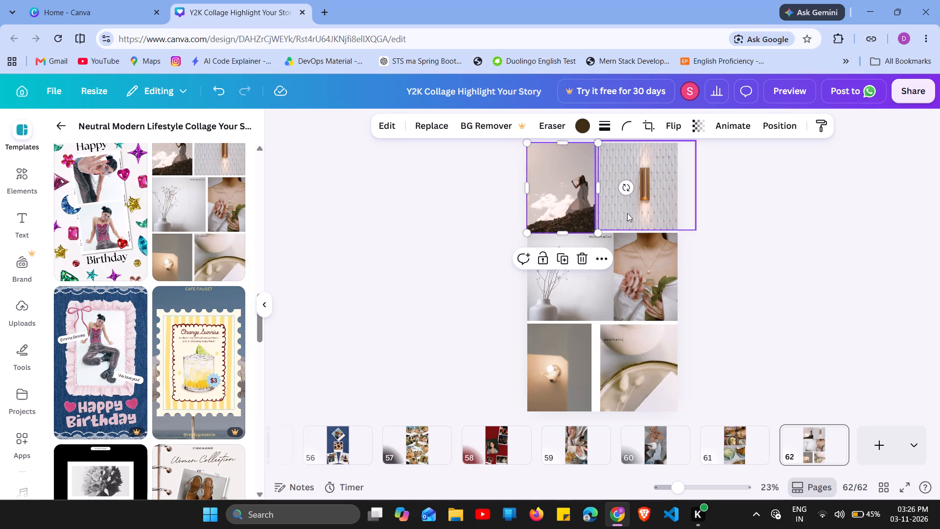
pyautogui.click(631, 213)
pyautogui.moveTo(633, 208); pyautogui.dragTo(629, 211)
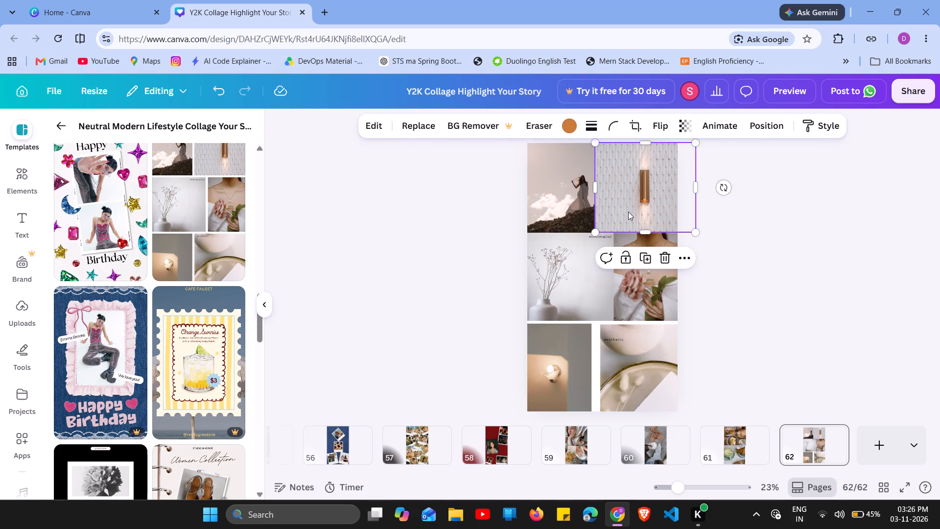
pyautogui.click(628, 212)
pyautogui.click(626, 215)
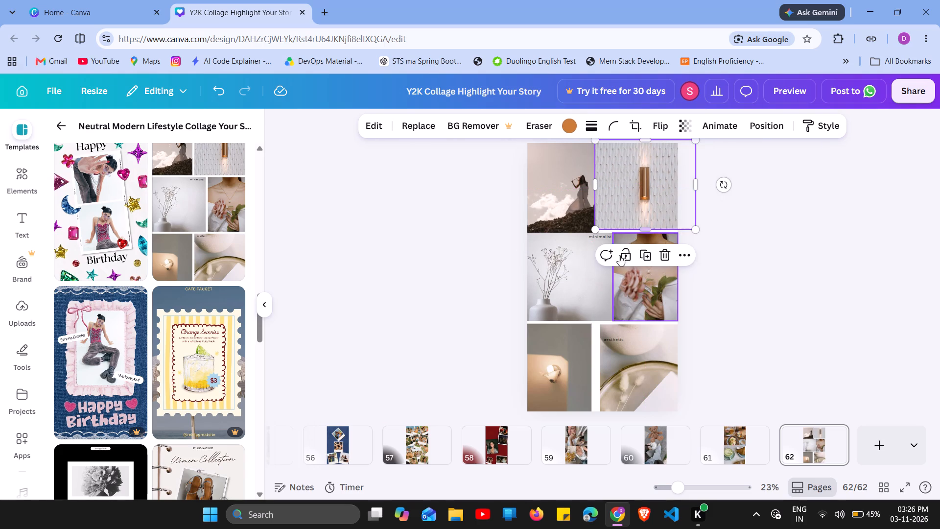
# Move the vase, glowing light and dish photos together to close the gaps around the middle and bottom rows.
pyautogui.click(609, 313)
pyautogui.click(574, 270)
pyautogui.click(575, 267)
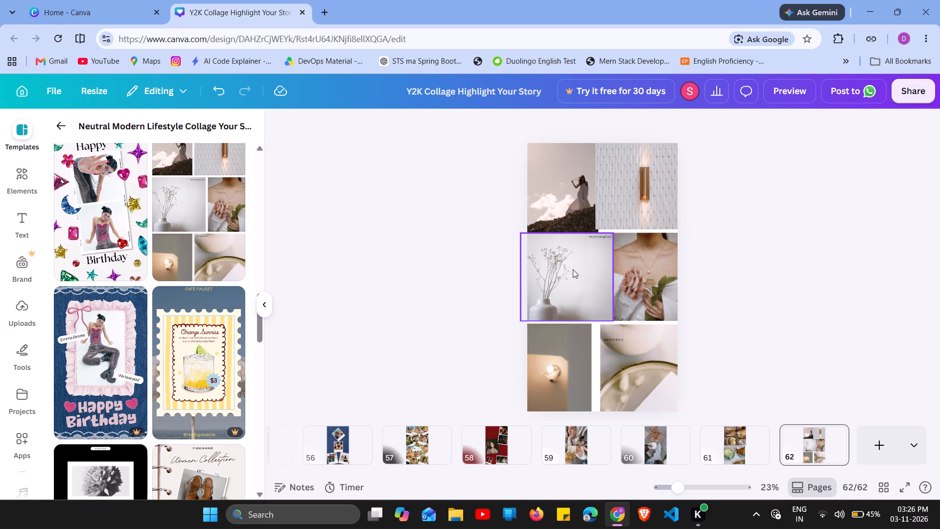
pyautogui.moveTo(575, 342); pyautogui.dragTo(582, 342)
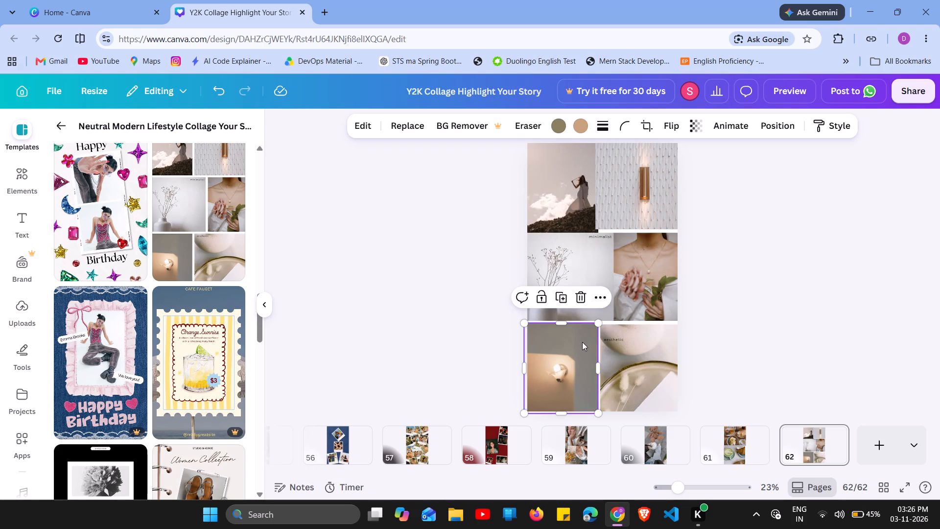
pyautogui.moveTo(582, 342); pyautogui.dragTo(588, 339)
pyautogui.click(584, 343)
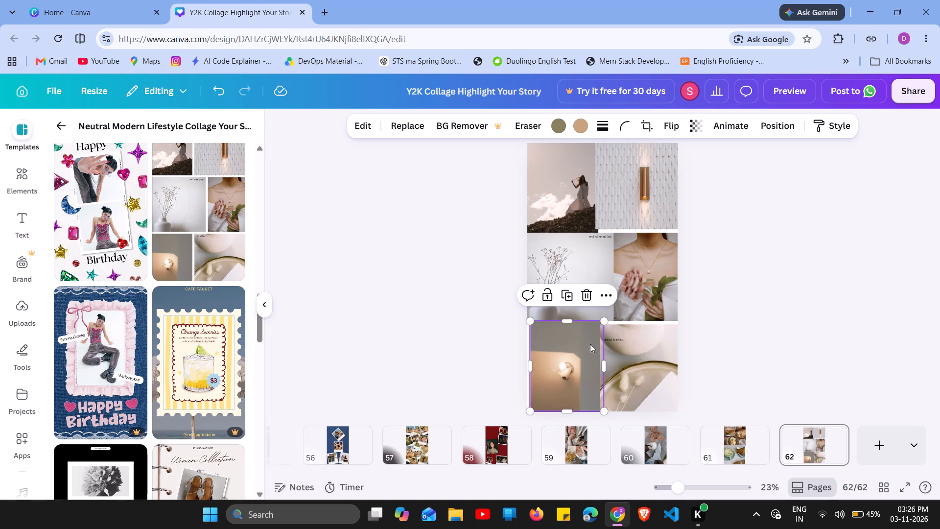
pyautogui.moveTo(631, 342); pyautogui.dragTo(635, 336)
# Delete the "aesthetic" and "minimalist" captions from the collage.
pyautogui.click(611, 337)
pyautogui.click(611, 337)
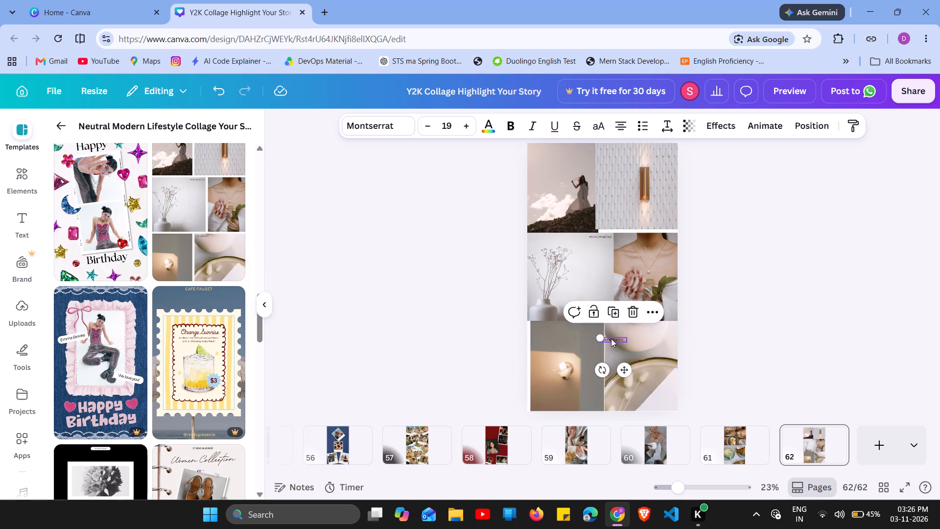
pyautogui.click(631, 313)
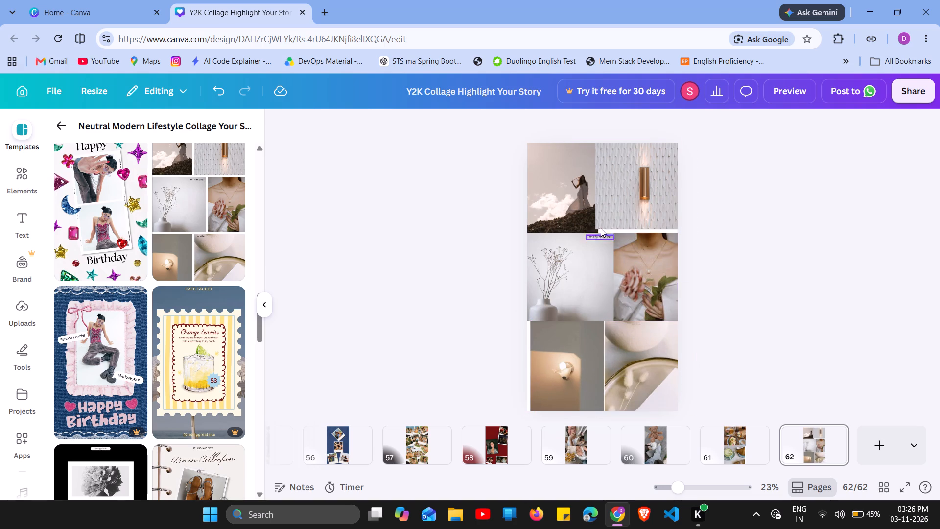
pyautogui.click(598, 239)
pyautogui.click(619, 205)
# Move the wall lamp photo down to meet the middle row.
pyautogui.click(633, 194)
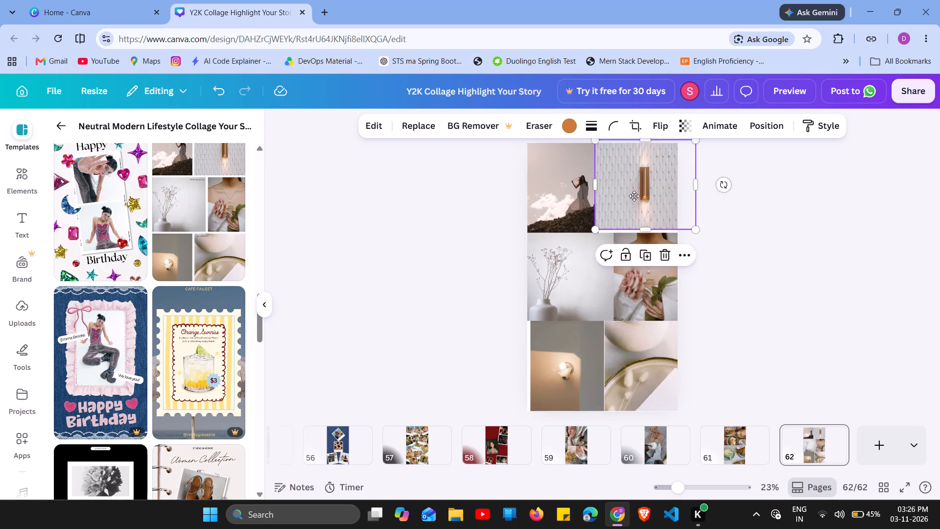
pyautogui.click(615, 308)
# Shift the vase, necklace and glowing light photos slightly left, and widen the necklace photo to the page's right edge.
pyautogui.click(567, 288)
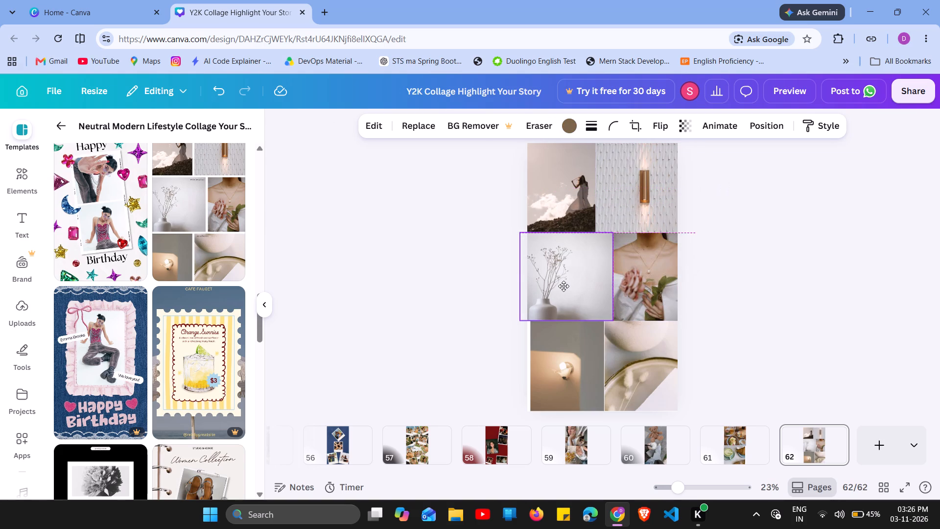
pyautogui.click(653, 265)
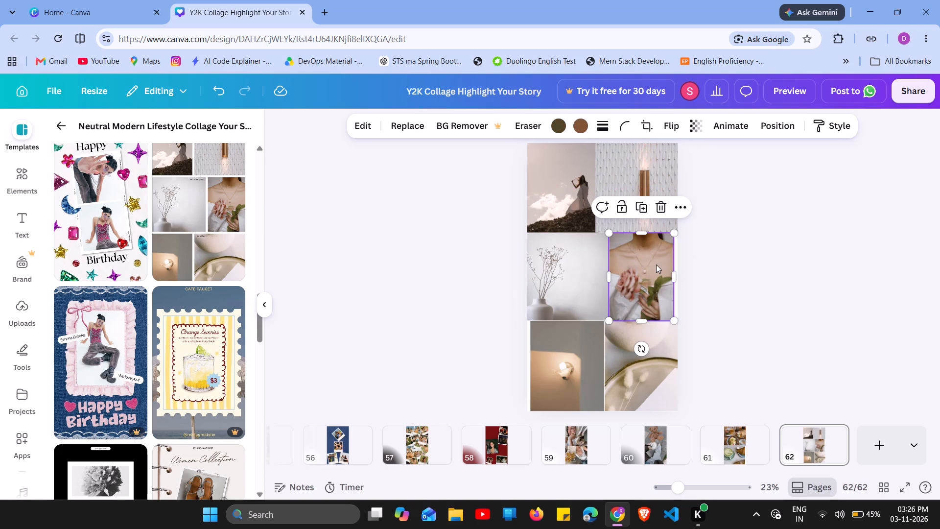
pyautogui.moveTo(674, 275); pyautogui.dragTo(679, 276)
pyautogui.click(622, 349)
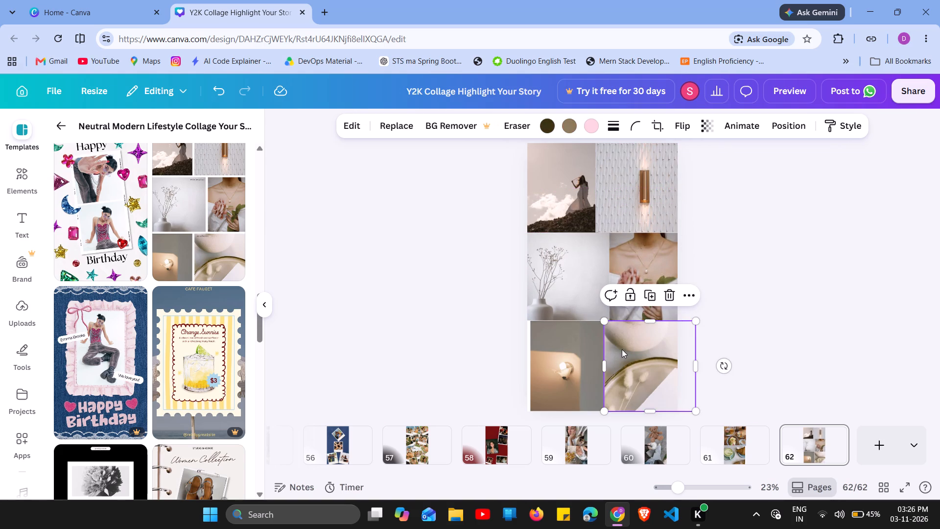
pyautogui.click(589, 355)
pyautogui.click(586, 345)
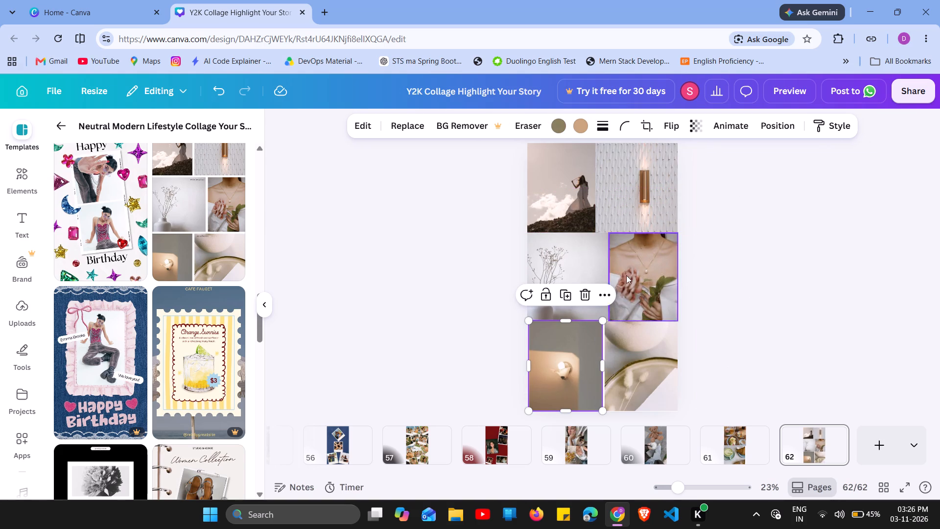
# Delete the dried-flower vase photo and the dish photo from the collage.
pyautogui.click(581, 240)
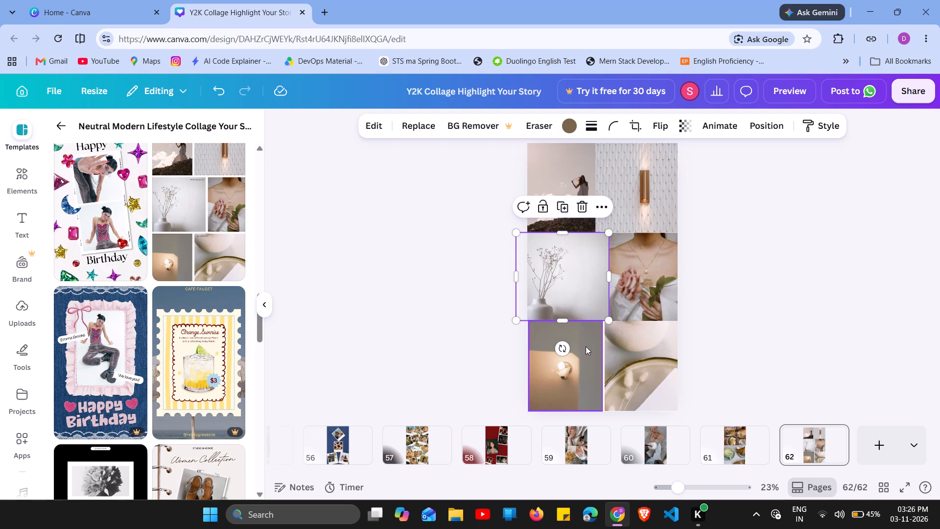
pyautogui.press('Delete')
pyautogui.click(631, 379)
pyautogui.press('Delete')
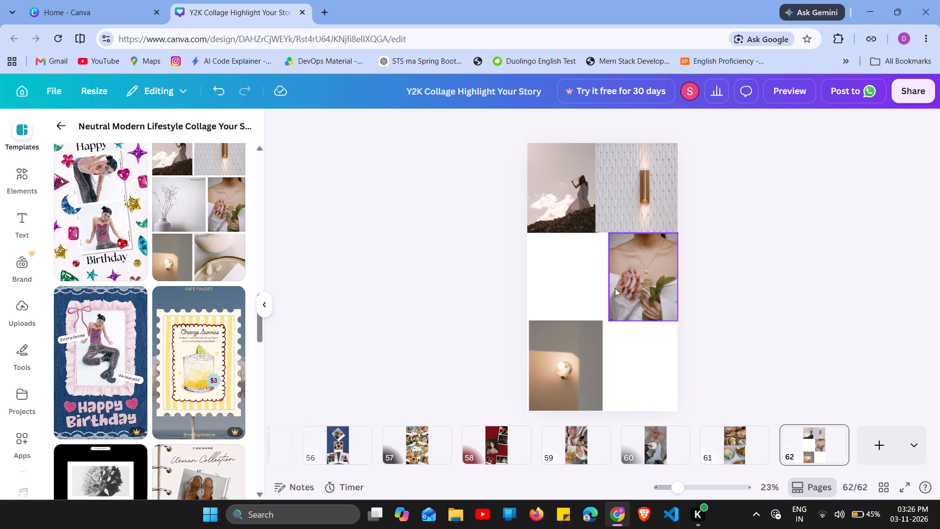
# Enlarge the necklace photo to about 585 × 747 and shift it slightly right and down.
pyautogui.moveTo(633, 285); pyautogui.dragTo(634, 304)
pyautogui.moveTo(615, 254); pyautogui.dragTo(590, 247)
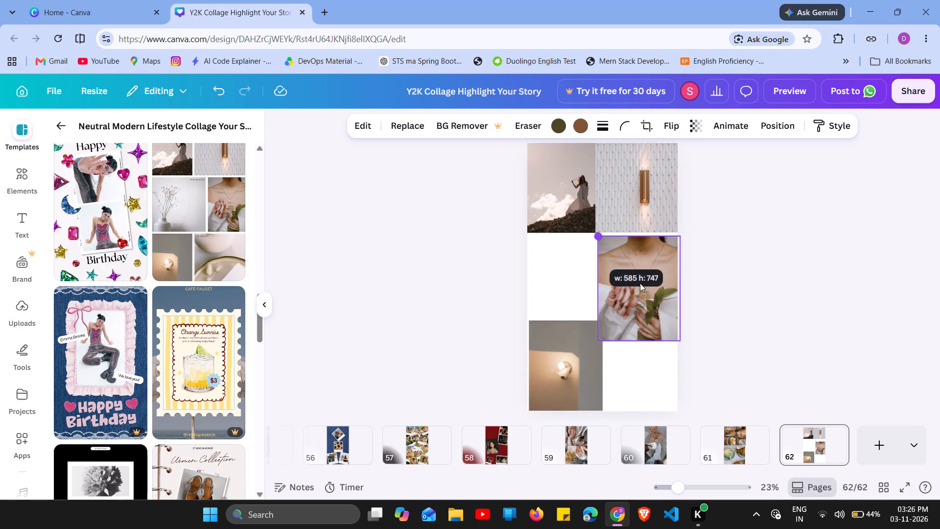
pyautogui.moveTo(643, 286); pyautogui.dragTo(650, 292)
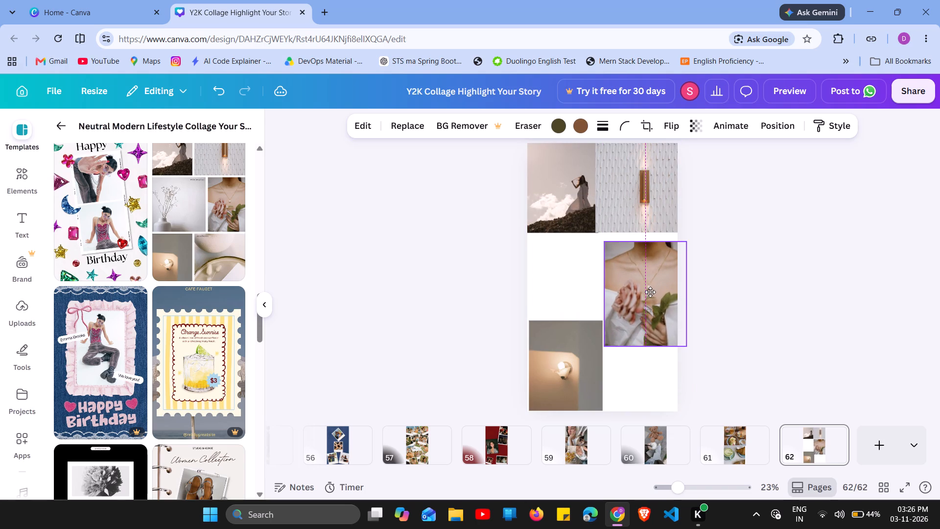
pyautogui.moveTo(650, 292); pyautogui.dragTo(648, 291)
# Delete the glowing light photo from the bottom row.
pyautogui.click(565, 379)
pyautogui.press('Delete')
# Reposition and enlarge the necklace photo to fill the page's full width below the top row.
pyautogui.moveTo(641, 292); pyautogui.dragTo(623, 301)
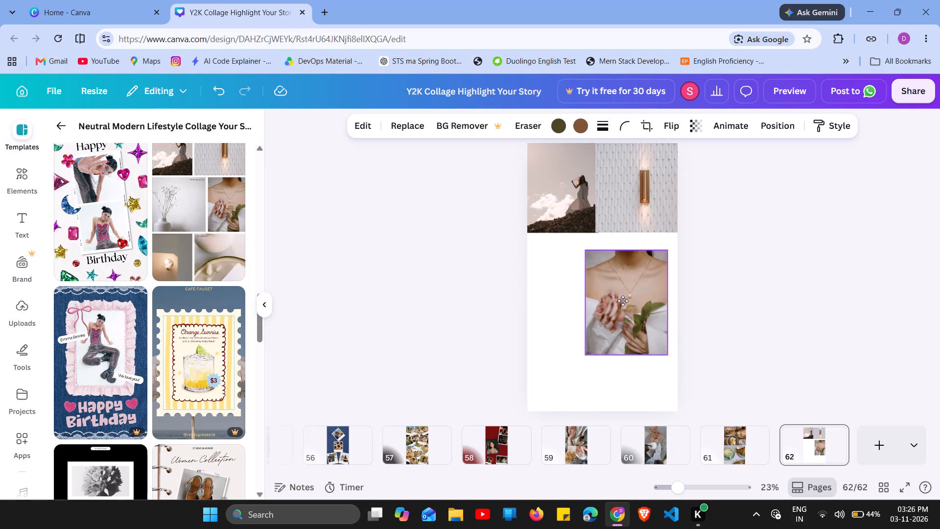
pyautogui.moveTo(623, 301); pyautogui.dragTo(602, 304)
pyautogui.moveTo(644, 356); pyautogui.dragTo(673, 418)
pyautogui.moveTo(635, 353); pyautogui.dragTo(624, 352)
pyautogui.moveTo(554, 335); pyautogui.dragTo(532, 335)
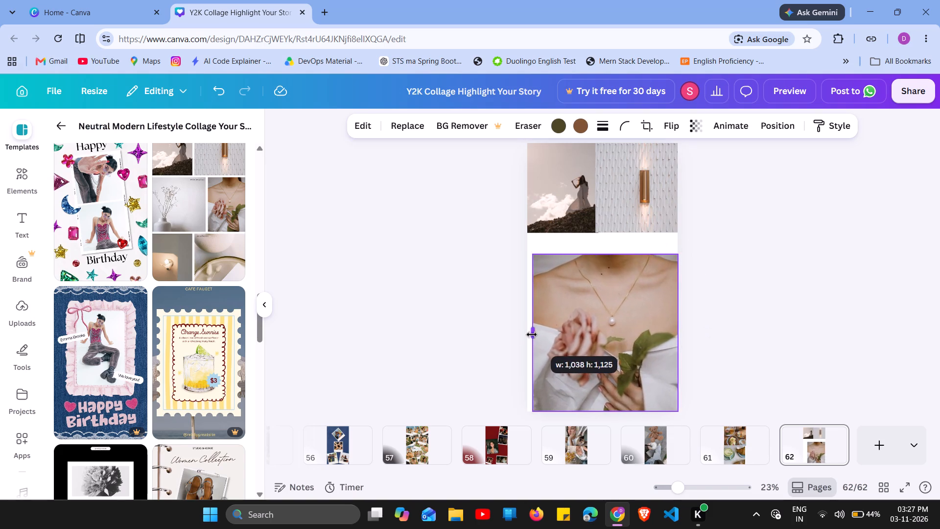
pyautogui.moveTo(532, 335); pyautogui.dragTo(528, 332)
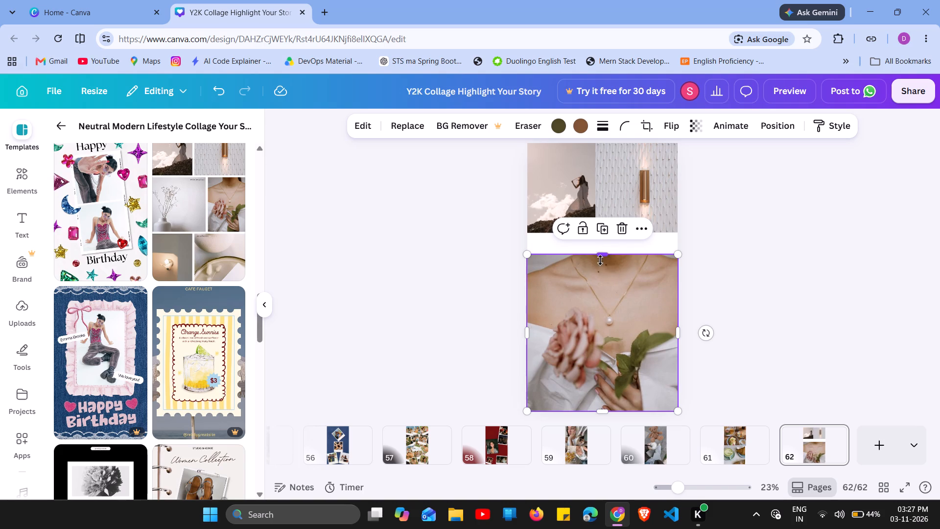
pyautogui.moveTo(599, 255); pyautogui.dragTo(603, 233)
pyautogui.click(784, 295)
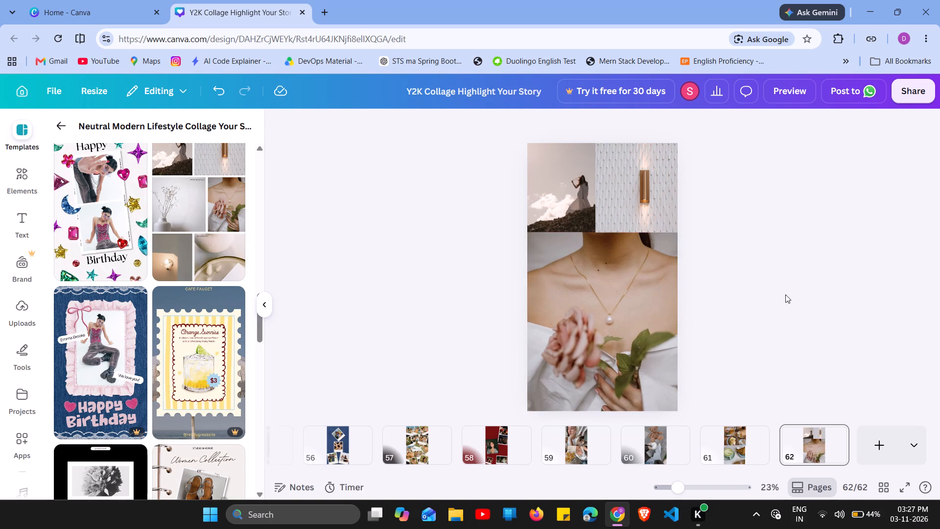
# Add page 63 and apply the "Happy Birthday" template with colourful gems and two tilted photos.
pyautogui.click(865, 439)
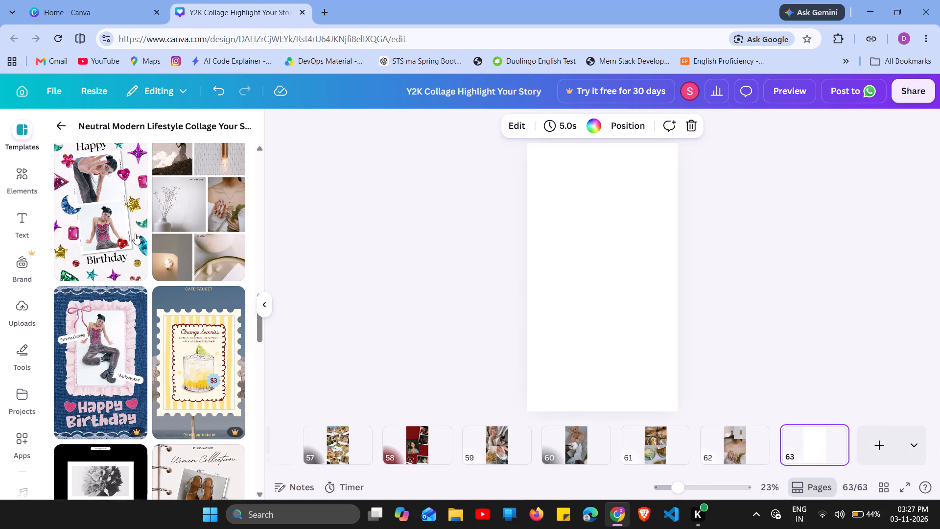
pyautogui.click(122, 227)
pyautogui.click(636, 230)
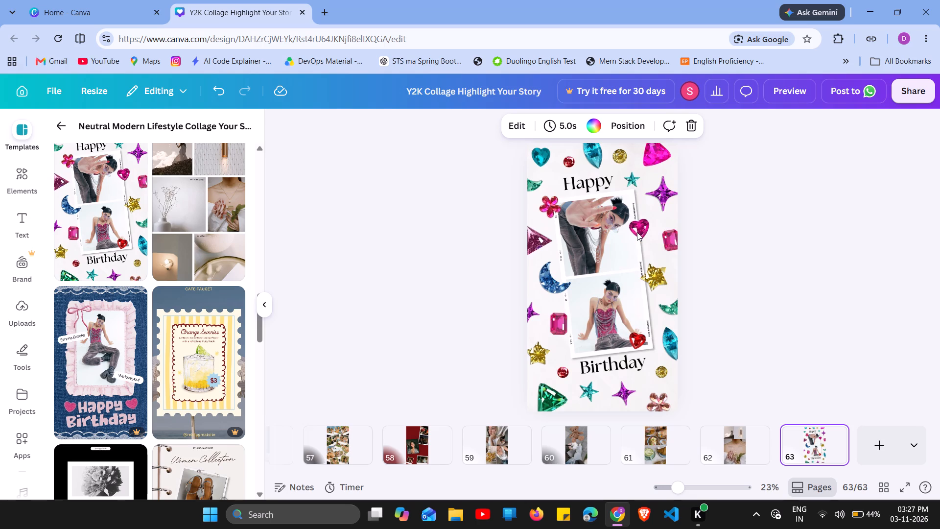
# Nudge the gold star beside the photos upward and the blue moon gem slightly up and toward the photos.
pyautogui.moveTo(657, 277); pyautogui.dragTo(657, 271)
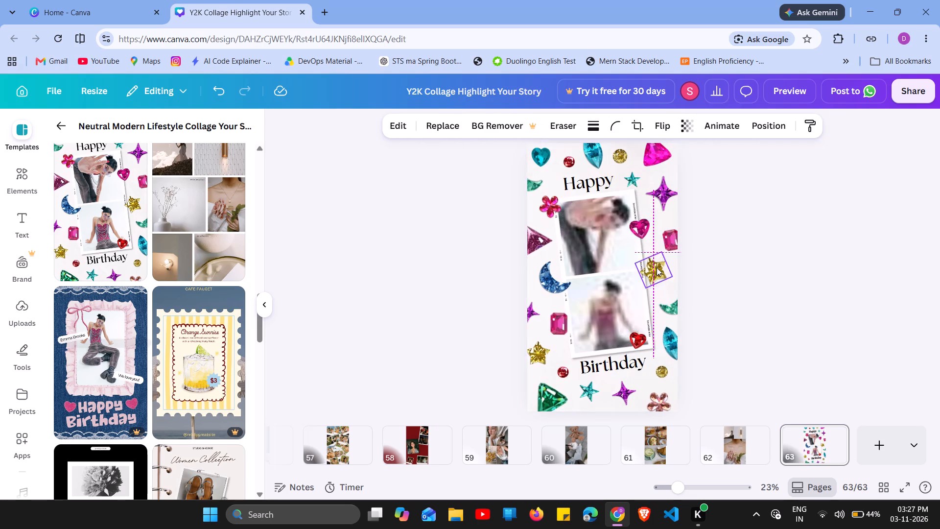
pyautogui.moveTo(633, 254); pyautogui.dragTo(631, 266)
pyautogui.moveTo(585, 303); pyautogui.dragTo(587, 293)
pyautogui.moveTo(536, 290); pyautogui.dragTo(536, 289)
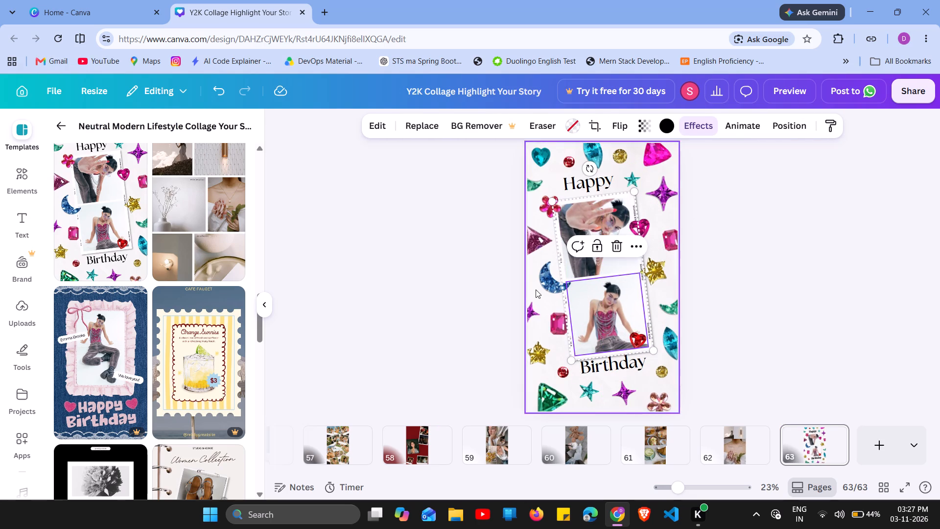
pyautogui.moveTo(536, 289); pyautogui.dragTo(544, 280)
pyautogui.click(549, 278)
pyautogui.click(546, 296)
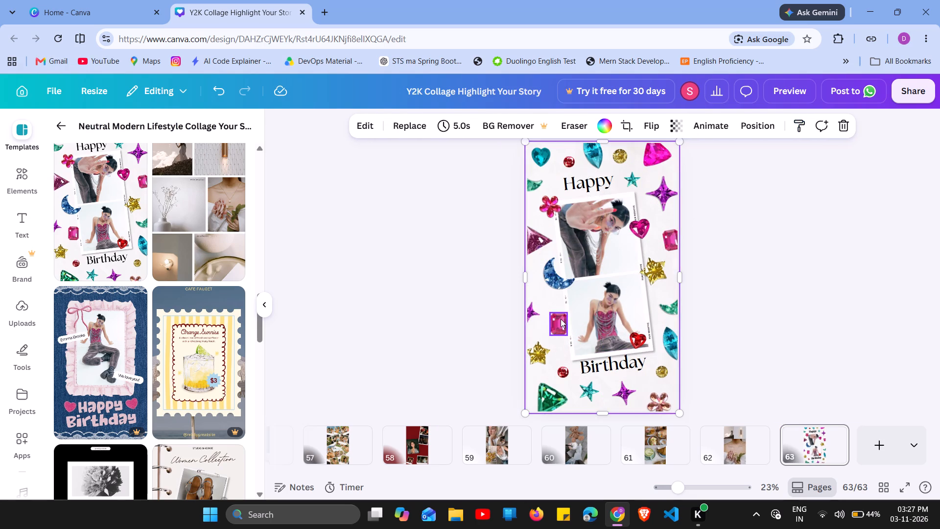
# Nudge the page's lower gems: pink rectangle, gold star, green triangle, teal and purple stars, pink flower and yellow round gem.
pyautogui.click(561, 319)
pyautogui.click(558, 320)
pyautogui.click(558, 322)
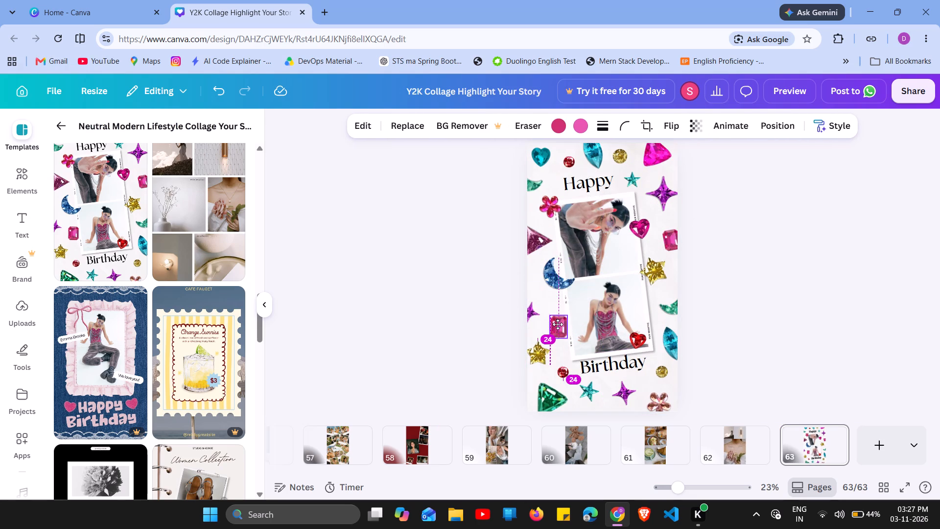
pyautogui.moveTo(546, 354); pyautogui.dragTo(548, 347)
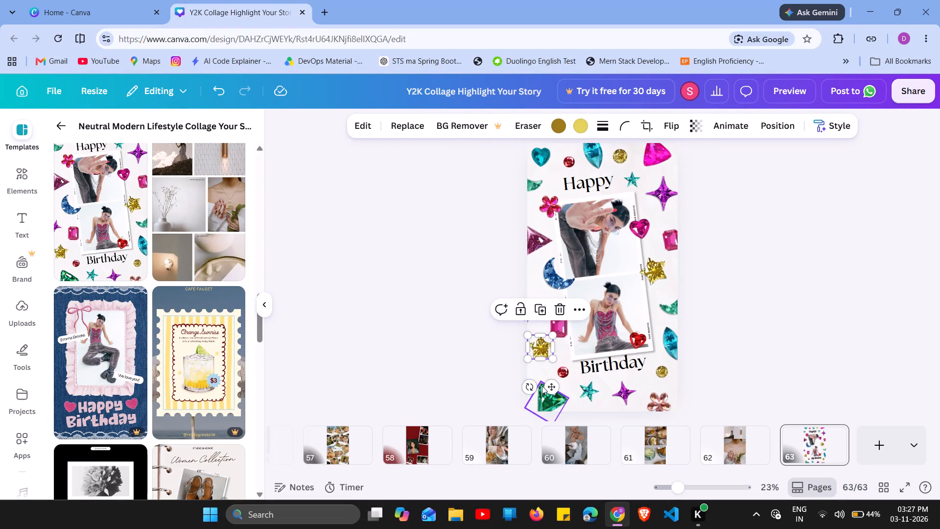
pyautogui.moveTo(546, 403); pyautogui.dragTo(544, 393)
pyautogui.moveTo(594, 394); pyautogui.dragTo(590, 398)
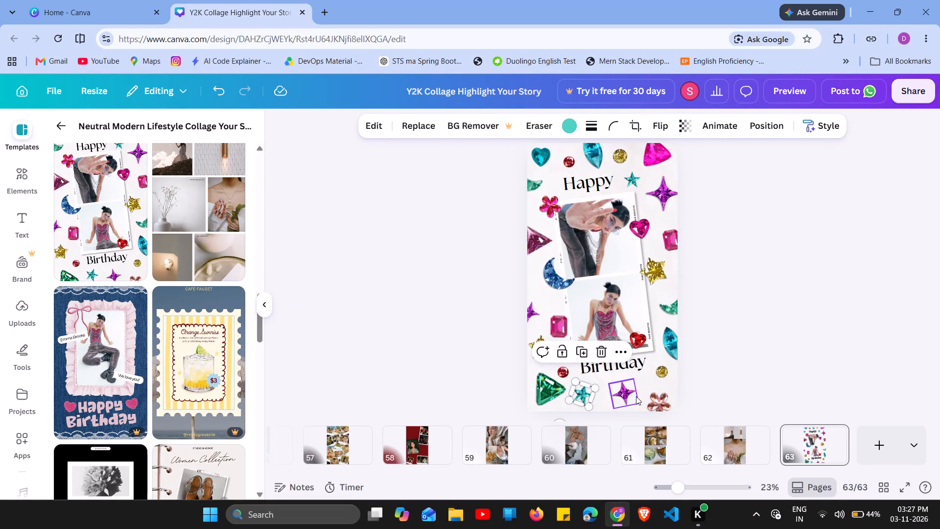
pyautogui.moveTo(637, 396); pyautogui.dragTo(630, 398)
pyautogui.click(661, 396)
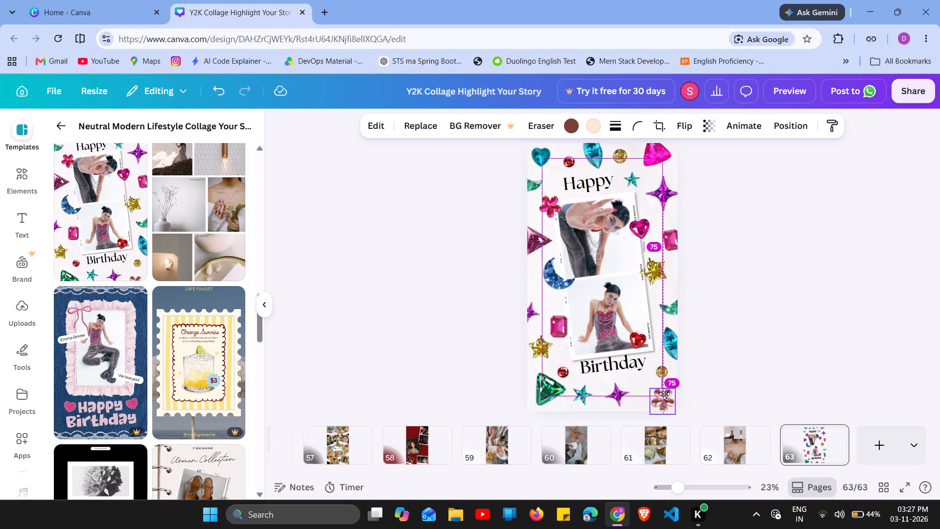
pyautogui.click(664, 375)
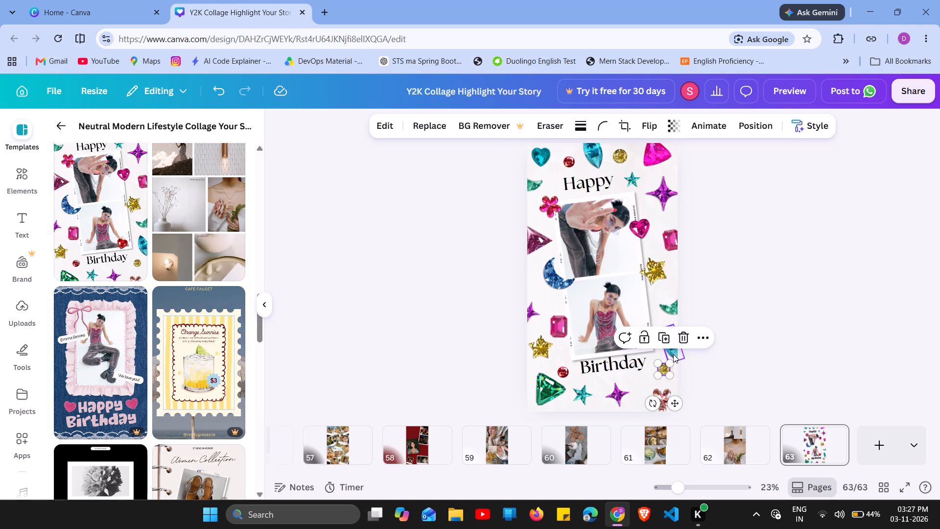
# Shift the teal marquise and pink rectangular gems inward from the page's right edge, and the pink heart up and outward.
pyautogui.moveTo(673, 354); pyautogui.dragTo(665, 349)
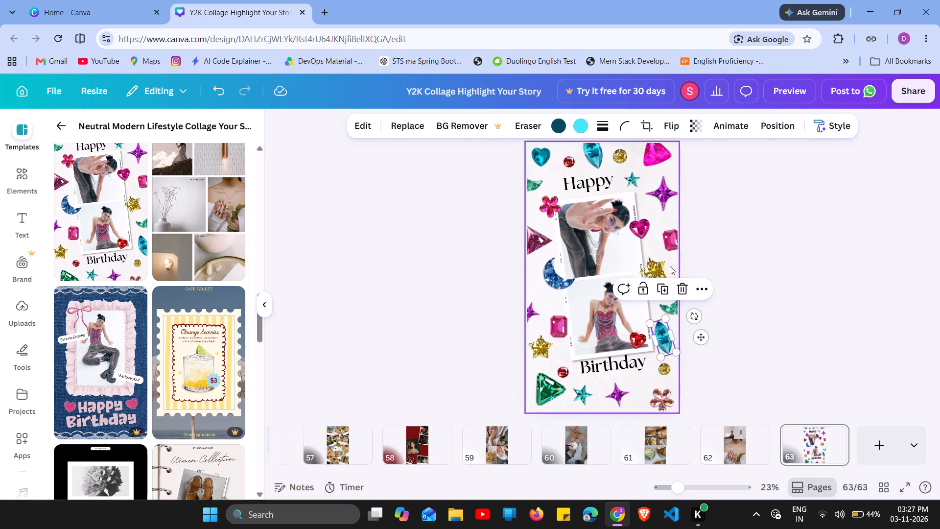
pyautogui.moveTo(676, 240); pyautogui.dragTo(667, 246)
pyautogui.moveTo(647, 230); pyautogui.dragTo(653, 226)
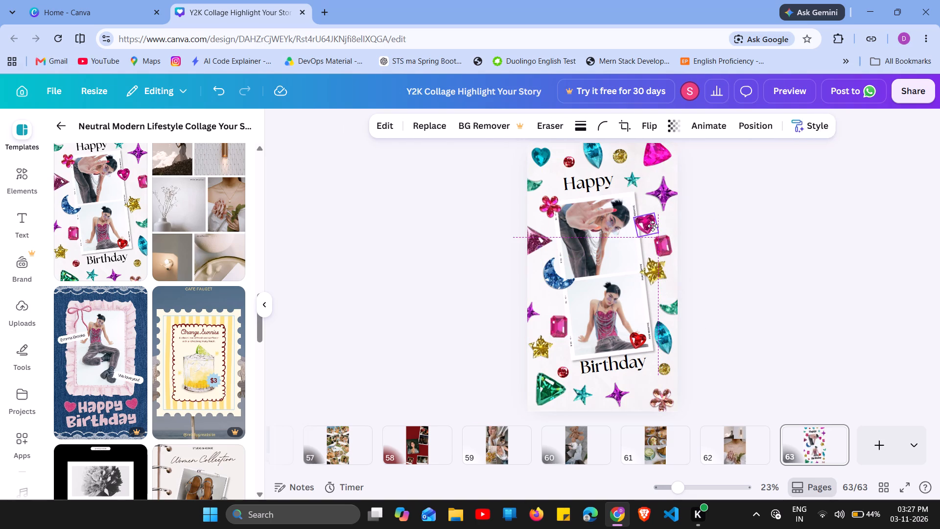
pyautogui.moveTo(653, 226); pyautogui.dragTo(657, 222)
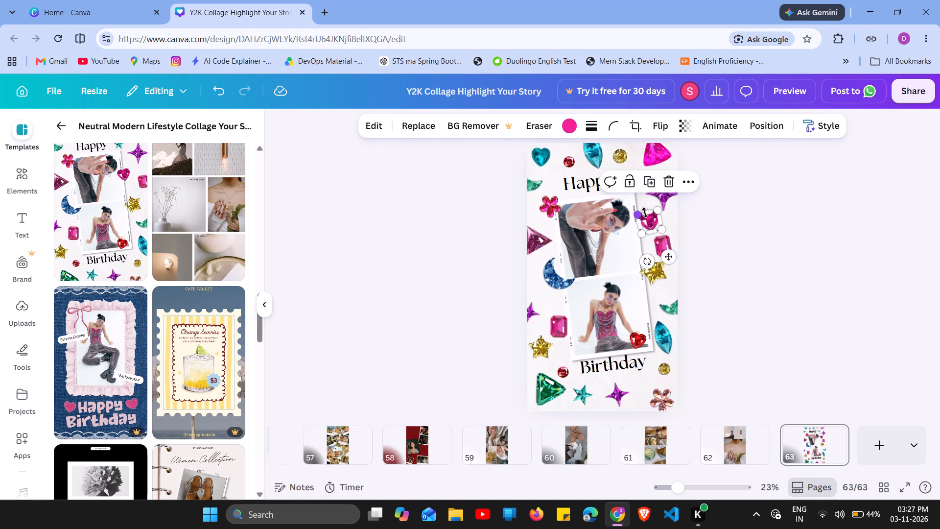
pyautogui.click(652, 220)
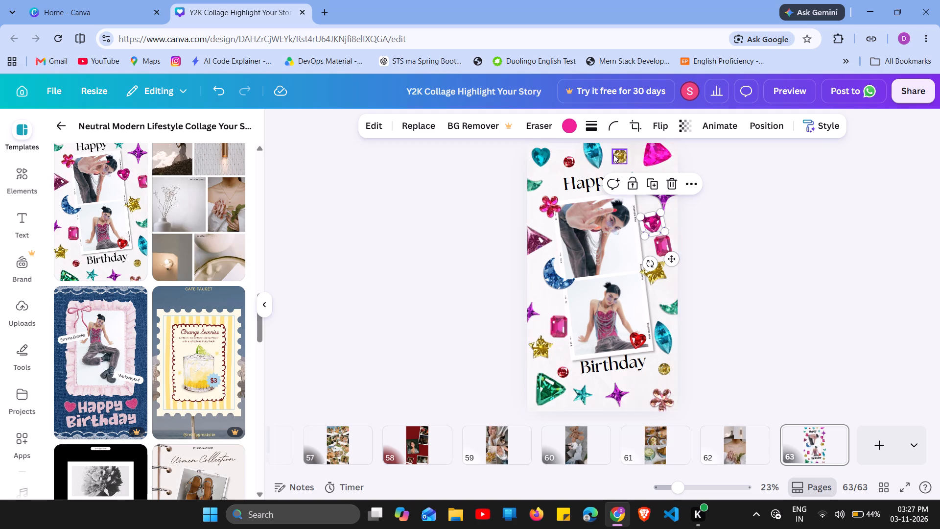
# Nudge the yellow round, teal marquise and red round gems along the top of the page.
pyautogui.moveTo(621, 154); pyautogui.dragTo(627, 157)
pyautogui.moveTo(602, 156); pyautogui.dragTo(598, 166)
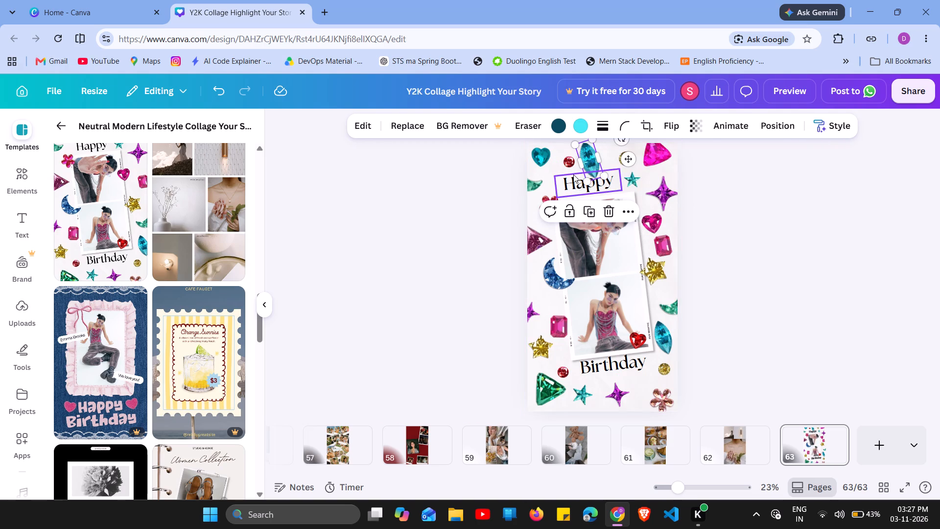
pyautogui.moveTo(574, 165); pyautogui.dragTo(567, 162)
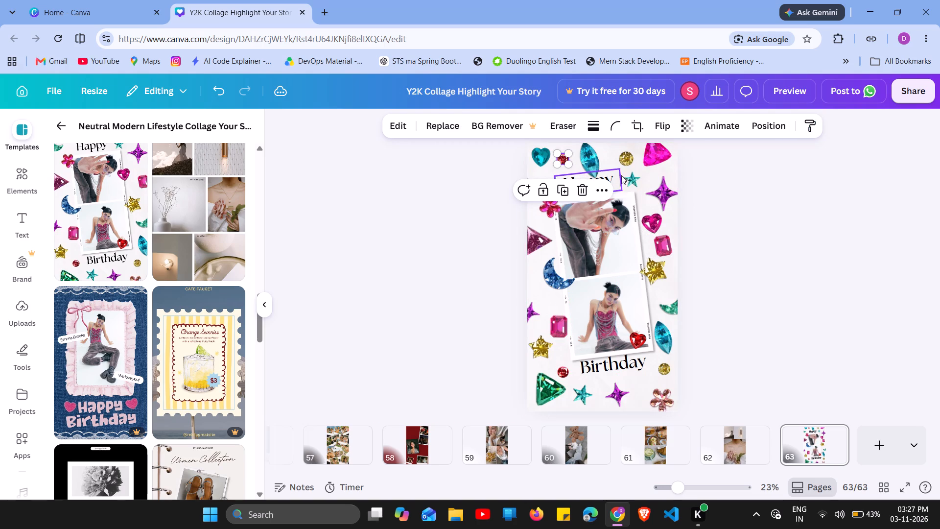
# Delete the "Happy" text above the photos.
pyautogui.click(615, 184)
pyautogui.click(611, 228)
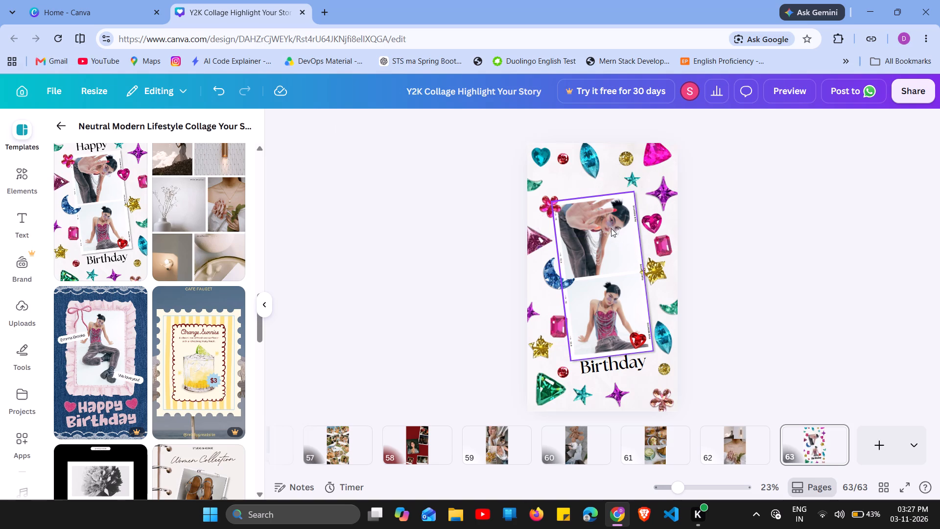
# Nudge the blue moon gem slightly left and down beside the photos.
pyautogui.click(636, 214)
pyautogui.moveTo(555, 278); pyautogui.dragTo(554, 279)
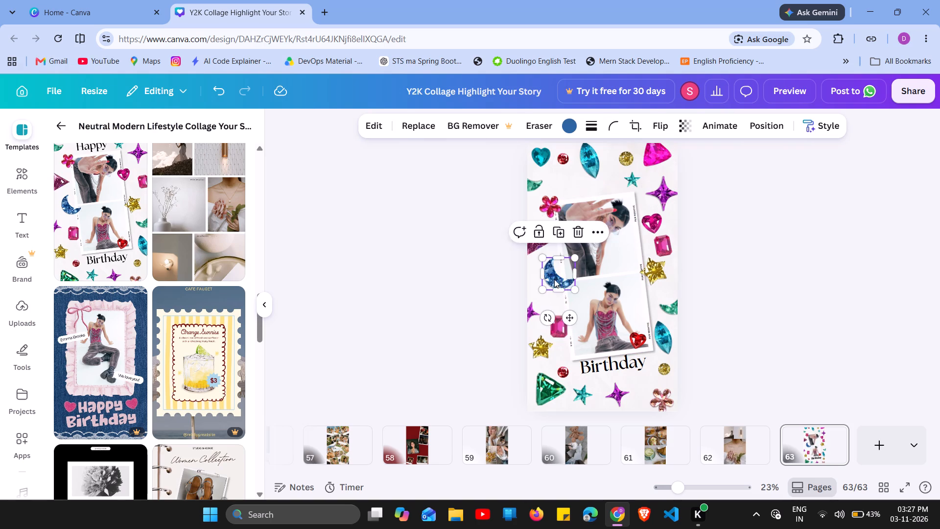
pyautogui.moveTo(554, 279); pyautogui.dragTo(550, 280)
pyautogui.click(550, 280)
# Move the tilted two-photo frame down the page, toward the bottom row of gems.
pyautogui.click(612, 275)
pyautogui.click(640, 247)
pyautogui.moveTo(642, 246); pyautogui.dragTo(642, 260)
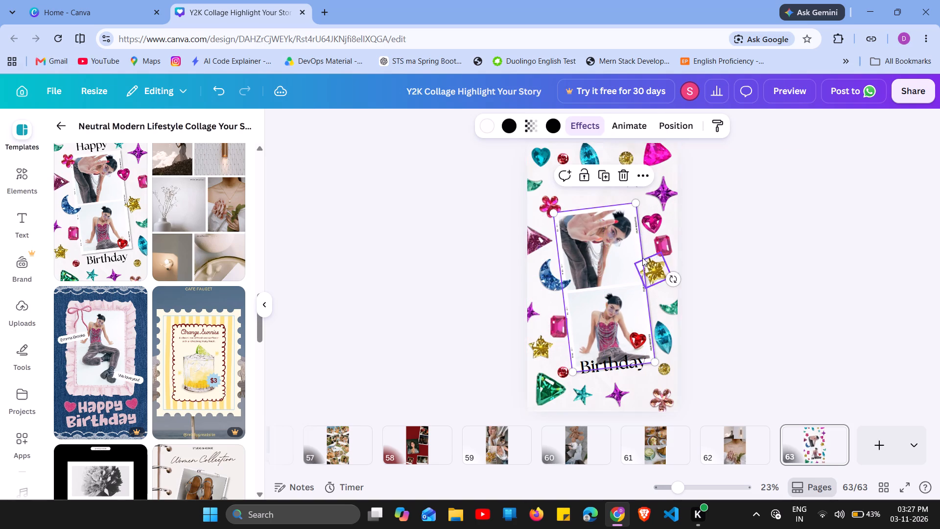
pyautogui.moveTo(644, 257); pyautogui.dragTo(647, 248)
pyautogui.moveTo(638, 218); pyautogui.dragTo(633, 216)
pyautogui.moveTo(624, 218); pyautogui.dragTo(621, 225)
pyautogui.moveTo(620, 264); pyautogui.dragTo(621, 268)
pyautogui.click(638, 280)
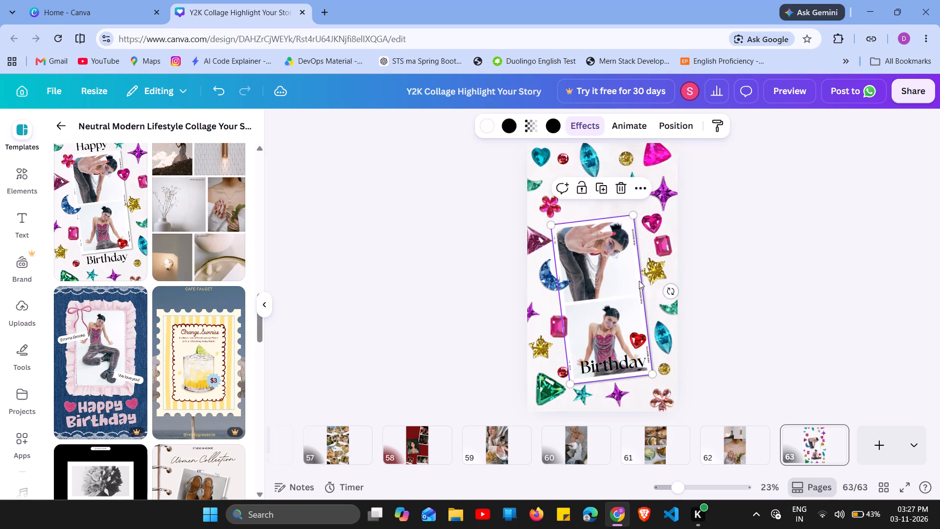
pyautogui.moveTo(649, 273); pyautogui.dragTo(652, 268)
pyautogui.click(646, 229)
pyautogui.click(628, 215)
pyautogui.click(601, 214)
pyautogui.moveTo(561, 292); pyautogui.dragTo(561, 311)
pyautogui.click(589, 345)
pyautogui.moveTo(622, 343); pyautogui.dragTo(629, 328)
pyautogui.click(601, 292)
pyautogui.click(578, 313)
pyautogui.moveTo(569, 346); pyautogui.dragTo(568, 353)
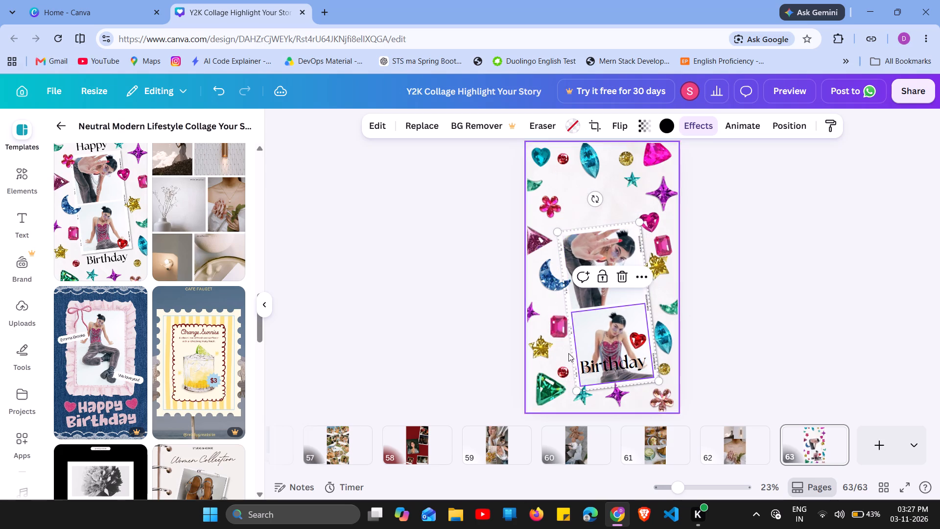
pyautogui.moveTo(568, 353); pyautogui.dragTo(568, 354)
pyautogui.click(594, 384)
# Delete the "Birthday" text overlapping the lower photo.
pyautogui.click(611, 359)
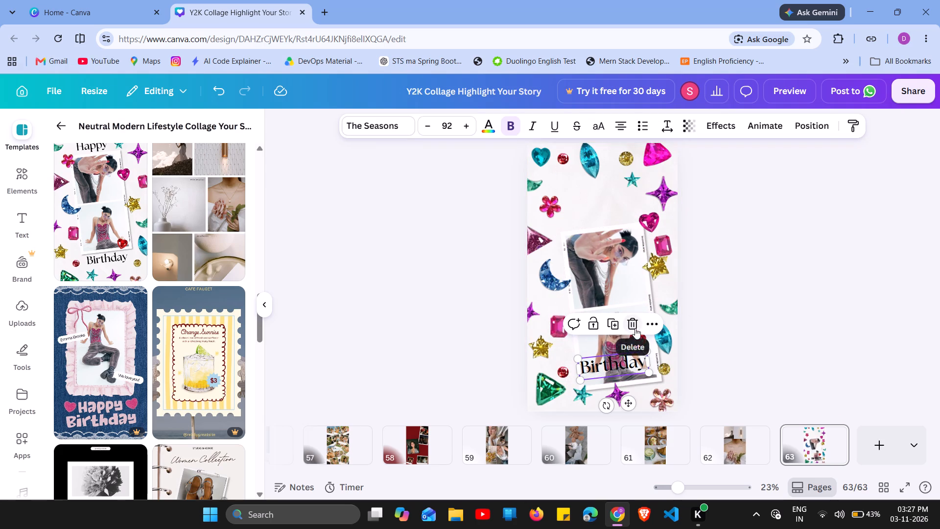
pyautogui.click(635, 328)
# Delete the red heart gem on the lower photo.
pyautogui.click(634, 347)
pyautogui.click(656, 307)
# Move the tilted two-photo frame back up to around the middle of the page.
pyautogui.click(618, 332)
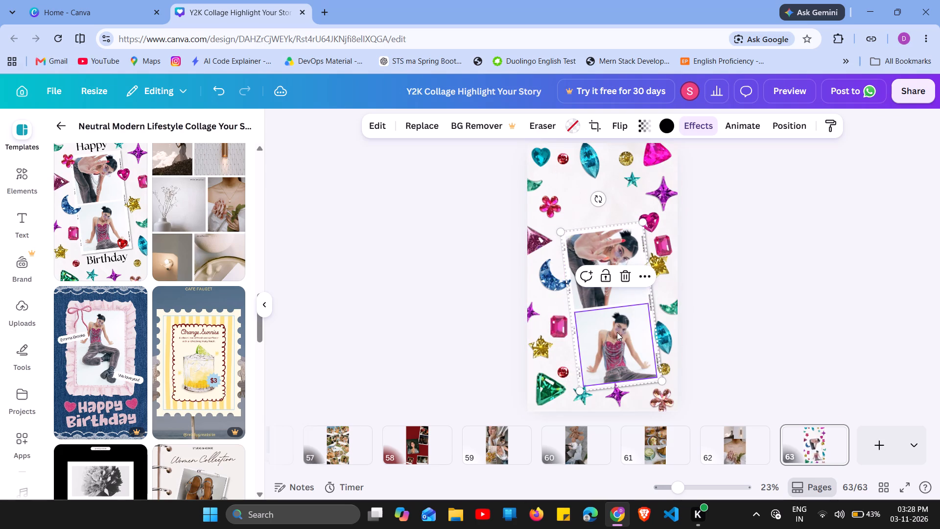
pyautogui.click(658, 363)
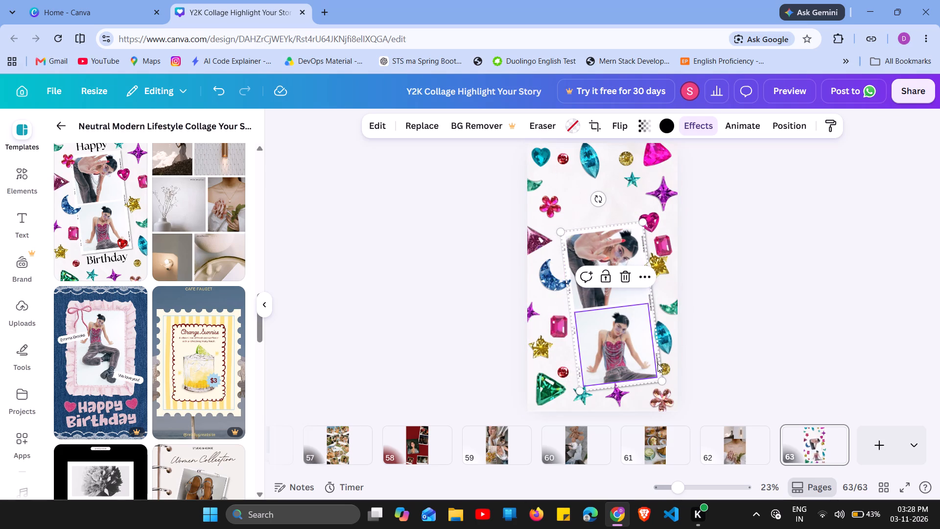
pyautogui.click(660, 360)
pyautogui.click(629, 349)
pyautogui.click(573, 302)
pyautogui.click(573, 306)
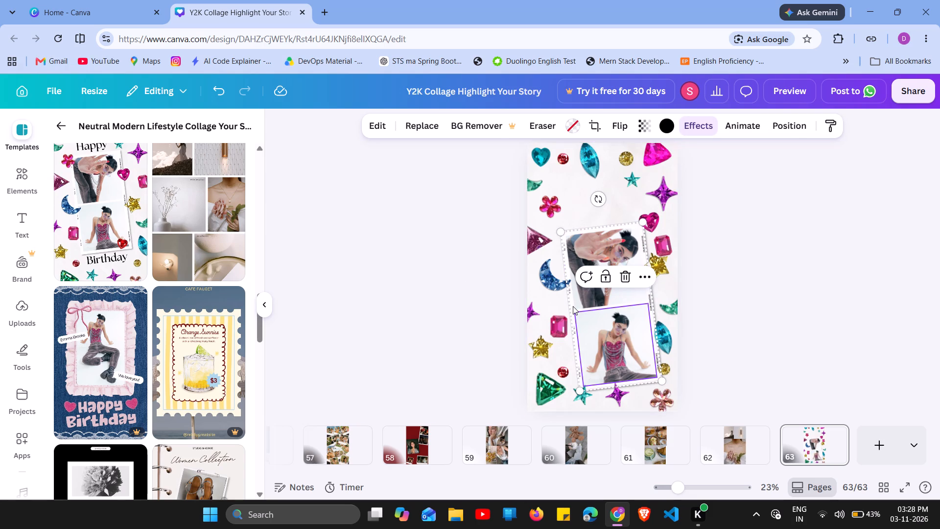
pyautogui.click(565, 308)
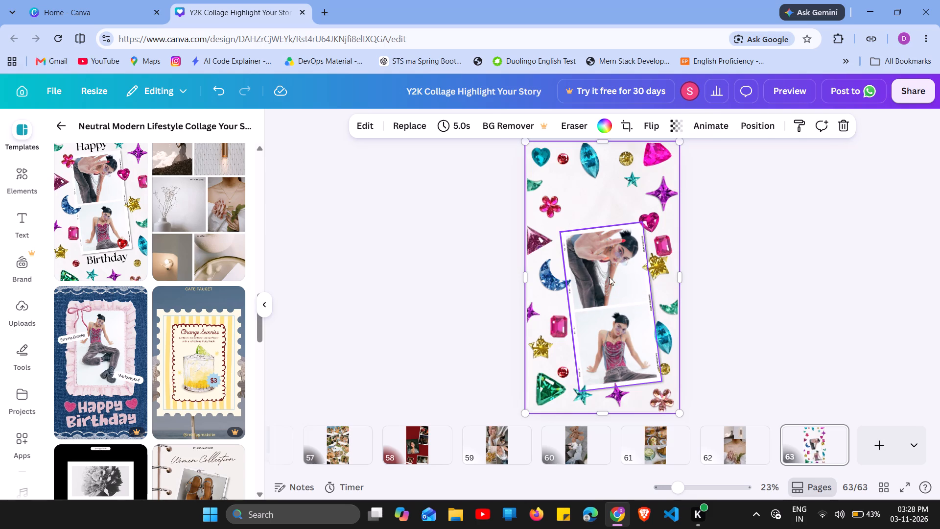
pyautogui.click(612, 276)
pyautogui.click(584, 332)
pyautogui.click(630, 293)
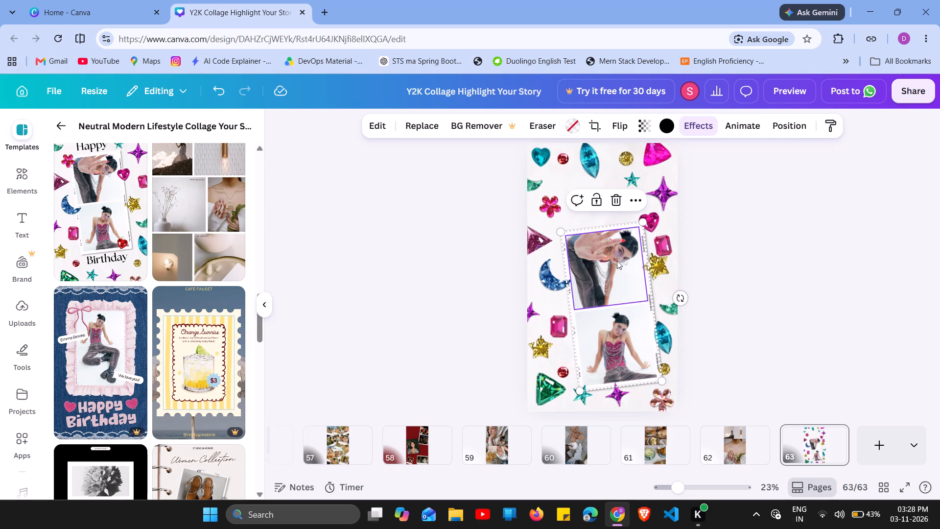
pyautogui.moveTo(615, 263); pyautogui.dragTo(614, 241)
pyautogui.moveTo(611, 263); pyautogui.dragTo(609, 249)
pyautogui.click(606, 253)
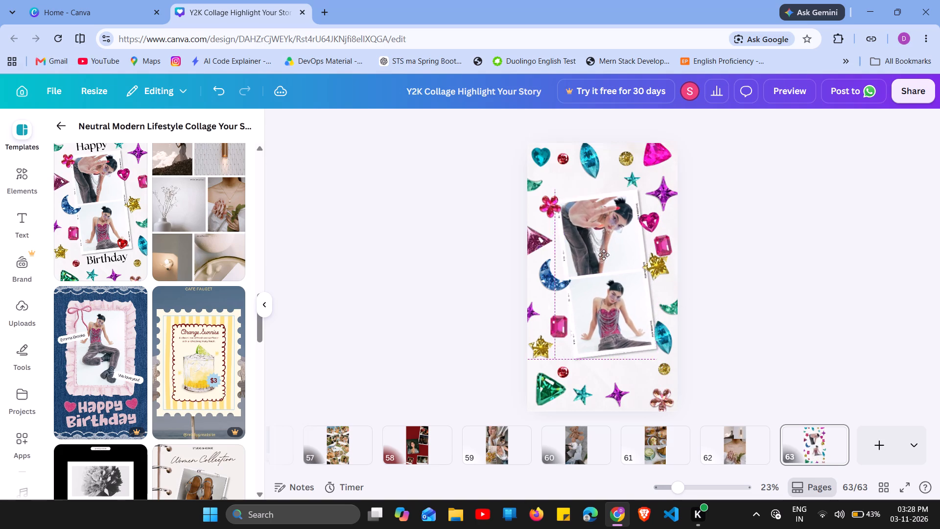
# Enlarge the pink flower gem in the page's bottom corner, shift it left, and nudge the teal and purple stars beside it.
pyautogui.click(623, 405)
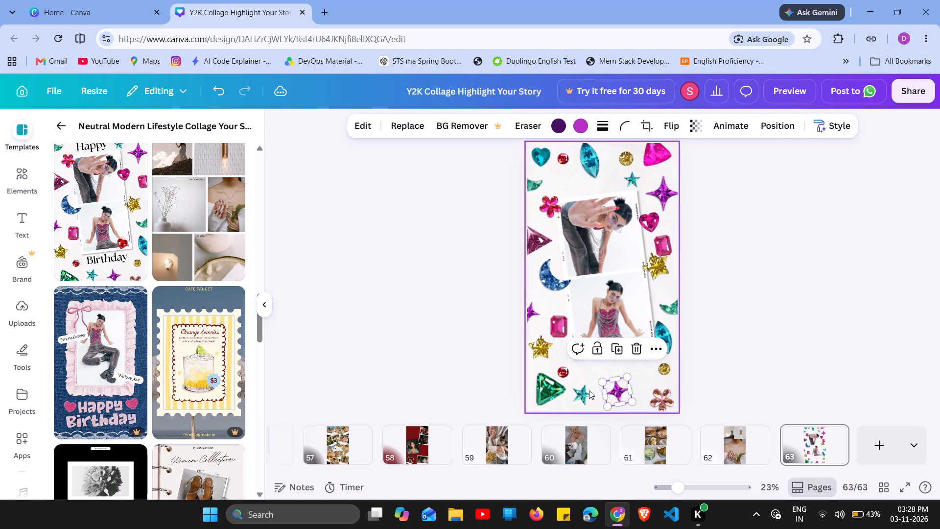
pyautogui.moveTo(589, 390); pyautogui.dragTo(591, 386)
pyautogui.moveTo(671, 398); pyautogui.dragTo(657, 391)
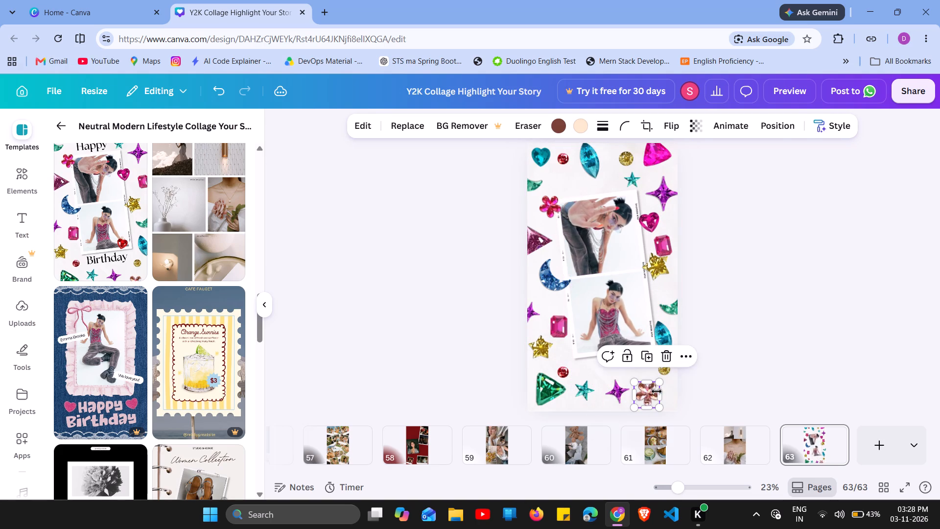
pyautogui.click(659, 390)
pyautogui.moveTo(656, 392); pyautogui.dragTo(664, 396)
pyautogui.moveTo(669, 396); pyautogui.dragTo(670, 396)
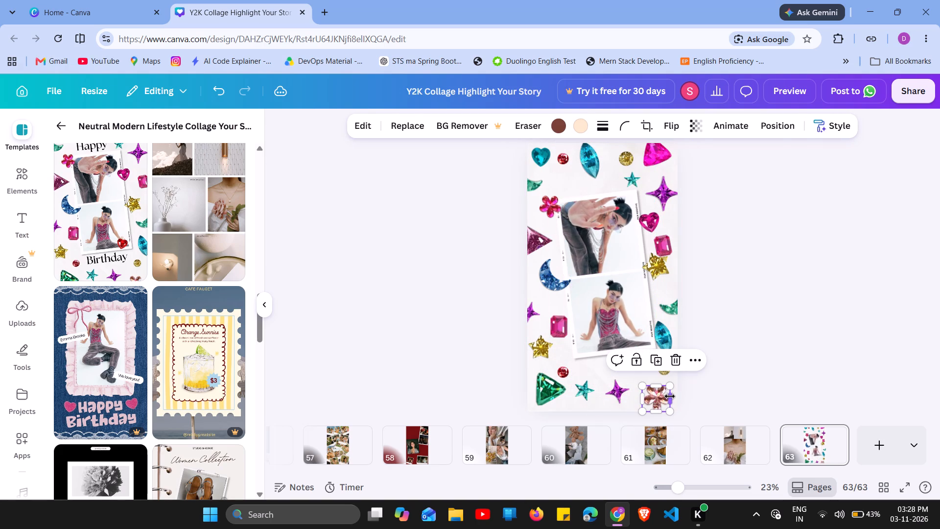
pyautogui.moveTo(670, 396); pyautogui.dragTo(681, 396)
pyautogui.moveTo(665, 382); pyautogui.dragTo(666, 374)
pyautogui.moveTo(662, 389); pyautogui.dragTo(656, 390)
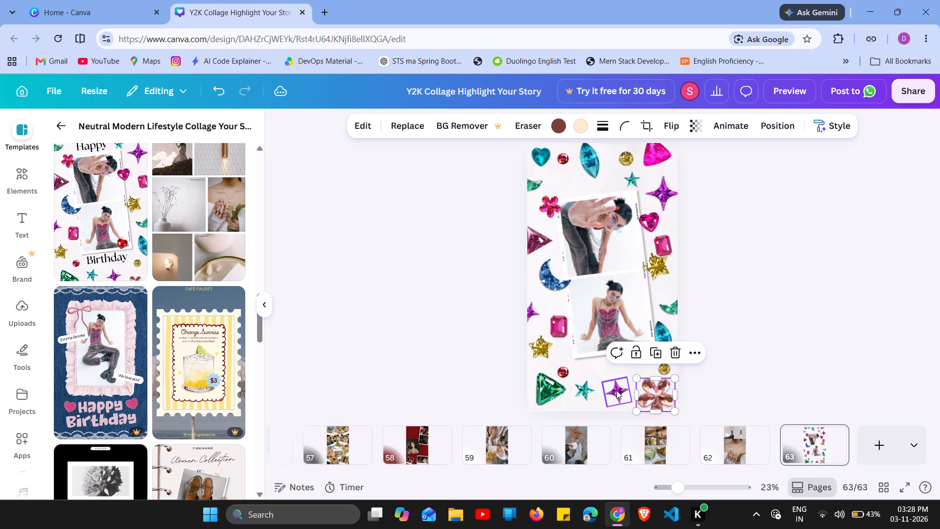
pyautogui.moveTo(617, 391); pyautogui.dragTo(607, 377)
pyautogui.moveTo(652, 394); pyautogui.dragTo(651, 388)
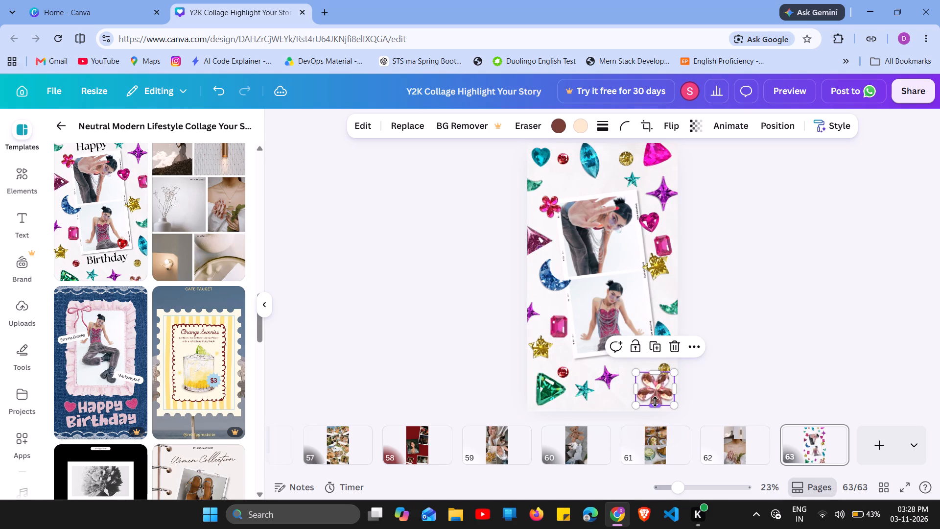
pyautogui.moveTo(655, 402); pyautogui.dragTo(656, 408)
pyautogui.moveTo(652, 384); pyautogui.dragTo(644, 387)
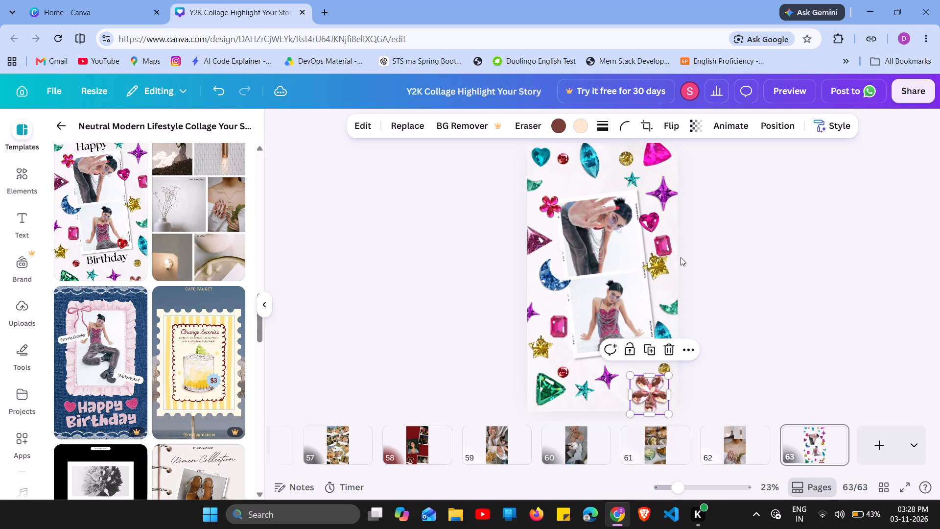
# Trim the bottom of the pink rectangular gem near the page's right edge.
pyautogui.click(659, 236)
pyautogui.moveTo(668, 259); pyautogui.dragTo(669, 253)
pyautogui.click(666, 249)
# Move the tilted two-photo frame slightly down and left.
pyautogui.moveTo(591, 243); pyautogui.dragTo(589, 254)
pyautogui.click(585, 250)
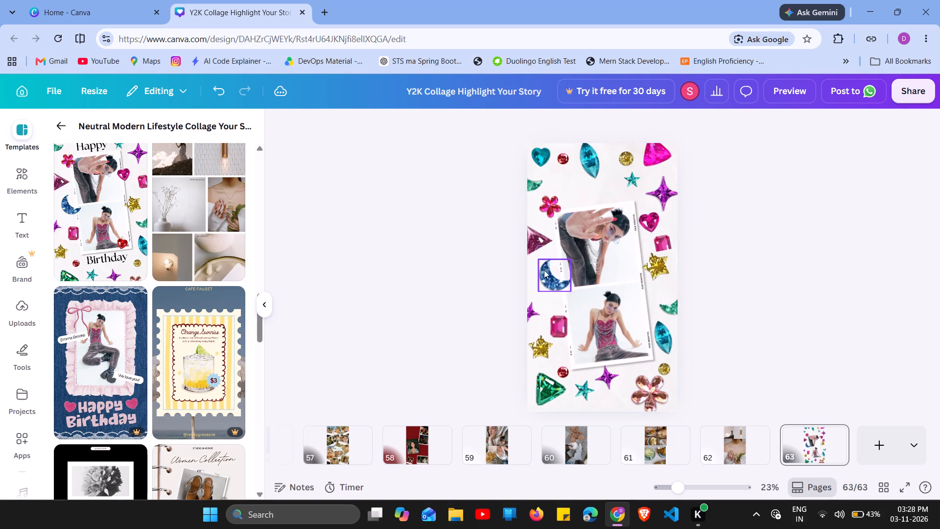
# Nudge the blue moon gem slightly down beside the photo frame.
pyautogui.moveTo(538, 279); pyautogui.dragTo(542, 278)
pyautogui.click(551, 276)
pyautogui.click(554, 274)
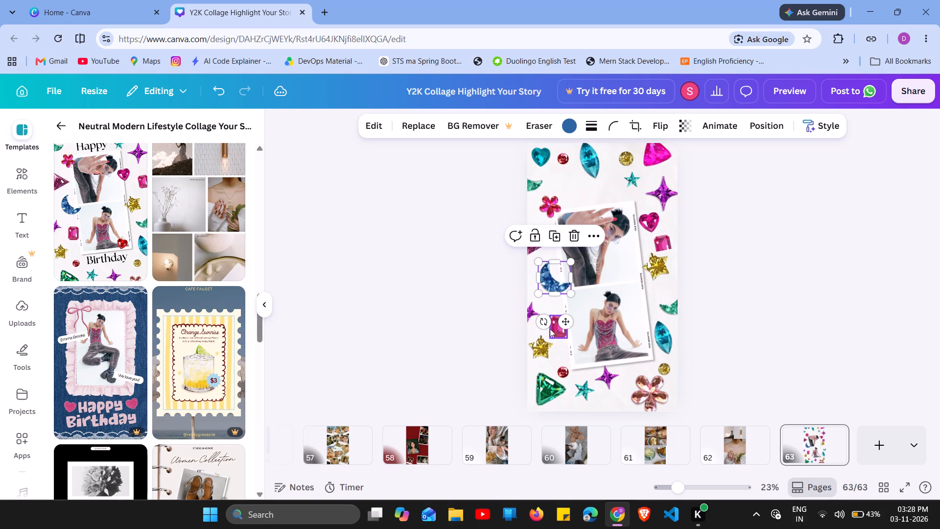
# Nudge the pink rectangular gem below the blue moon slightly up and right.
pyautogui.click(557, 312)
pyautogui.moveTo(555, 337); pyautogui.dragTo(558, 330)
pyautogui.click(558, 330)
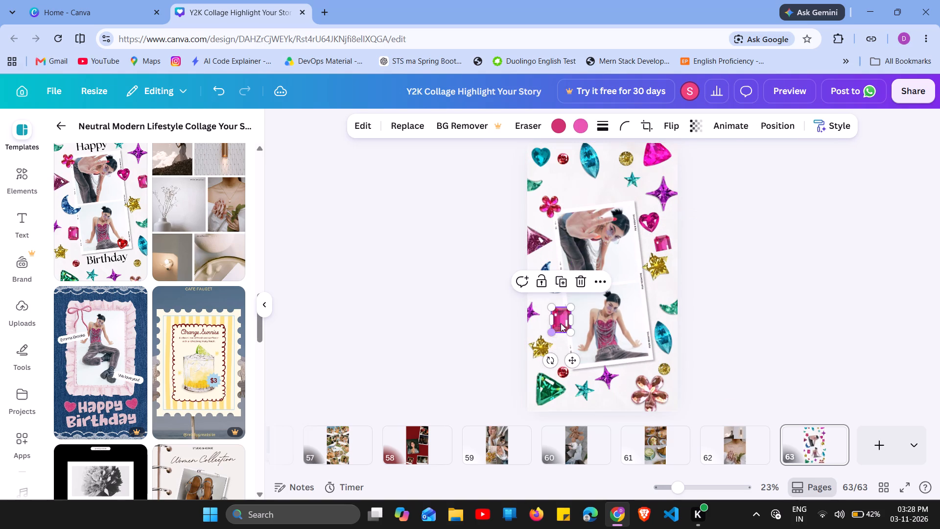
pyautogui.click(561, 323)
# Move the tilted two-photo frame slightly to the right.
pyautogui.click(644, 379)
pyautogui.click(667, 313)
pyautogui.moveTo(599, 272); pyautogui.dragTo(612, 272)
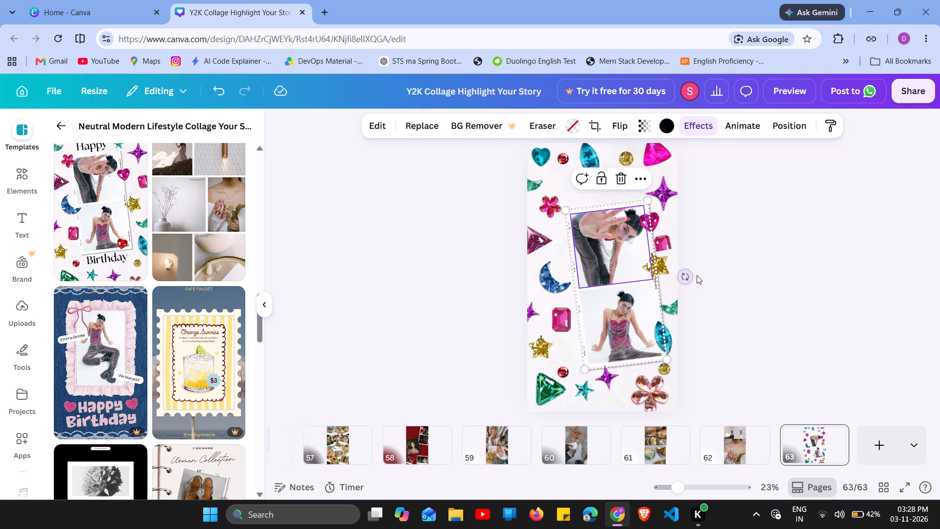
# Drop the teal oval gem from the page's right edge into the tilted frame's lower photo.
pyautogui.click(697, 275)
pyautogui.click(689, 302)
pyautogui.click(659, 346)
pyautogui.click(629, 398)
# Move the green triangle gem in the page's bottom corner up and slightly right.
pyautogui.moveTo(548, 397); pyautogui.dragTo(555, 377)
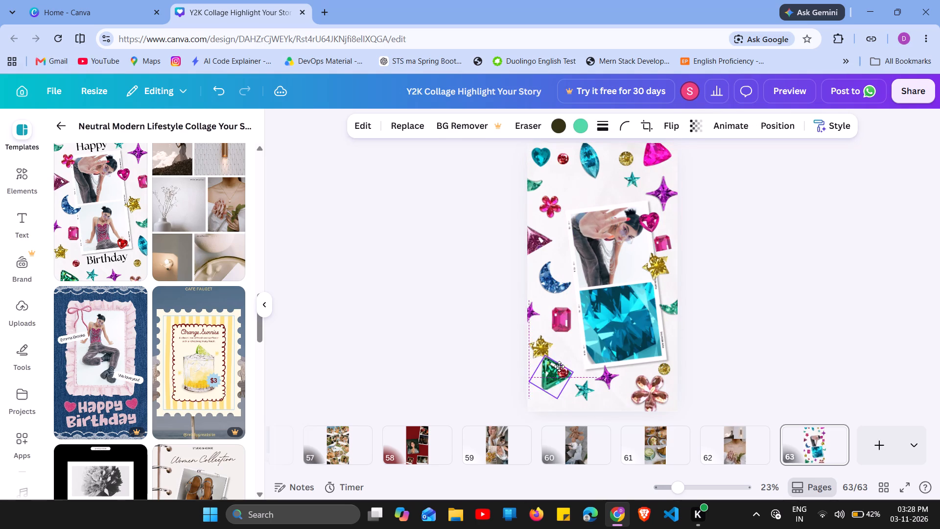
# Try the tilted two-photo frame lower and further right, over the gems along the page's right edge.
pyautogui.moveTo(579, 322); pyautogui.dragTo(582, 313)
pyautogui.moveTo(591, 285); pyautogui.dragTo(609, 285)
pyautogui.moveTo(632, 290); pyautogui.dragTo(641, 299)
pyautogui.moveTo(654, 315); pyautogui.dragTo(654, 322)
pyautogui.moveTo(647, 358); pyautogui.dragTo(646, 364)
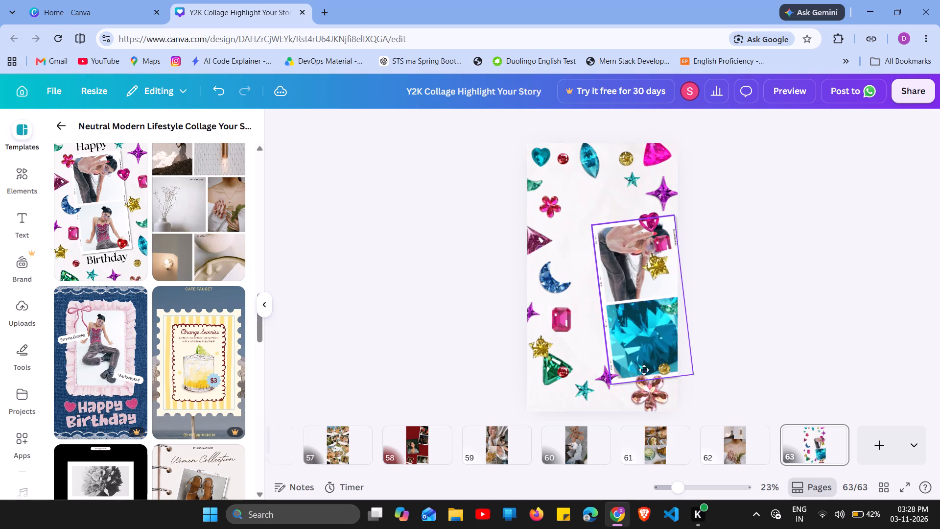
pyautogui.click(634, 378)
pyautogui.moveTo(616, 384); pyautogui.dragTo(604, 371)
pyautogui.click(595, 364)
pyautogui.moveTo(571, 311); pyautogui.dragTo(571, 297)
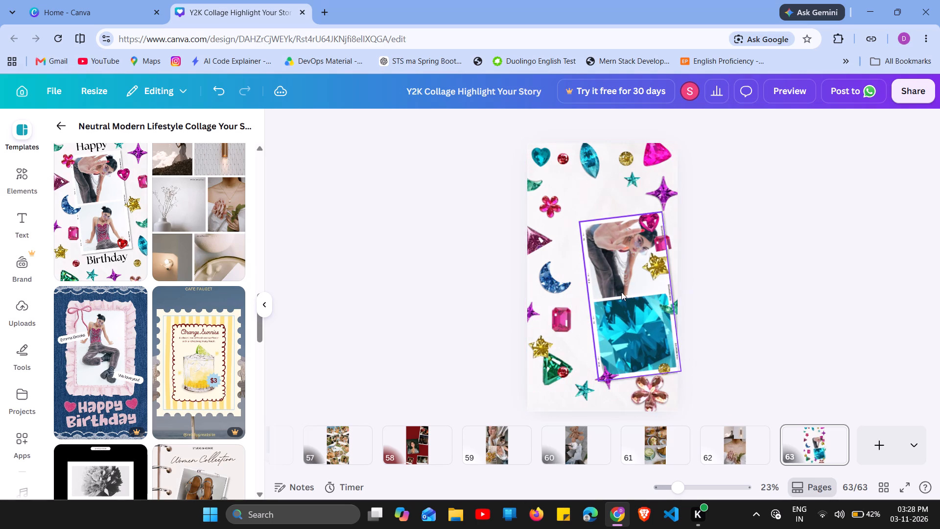
# Move the tilted two-photo frame back up and left, settling it between the blue moon and the gold star.
pyautogui.moveTo(621, 291); pyautogui.dragTo(595, 268)
pyautogui.click(594, 270)
pyautogui.moveTo(595, 276); pyautogui.dragTo(593, 285)
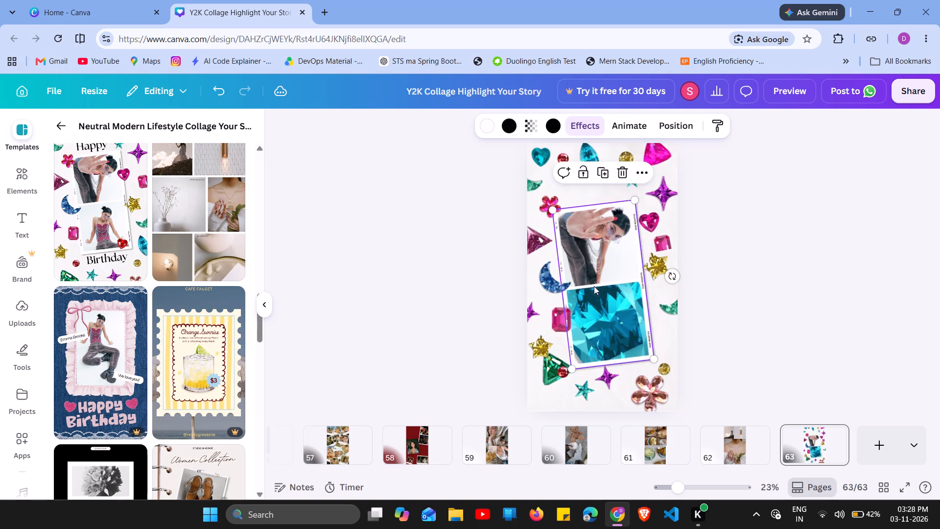
pyautogui.moveTo(597, 287); pyautogui.dragTo(607, 286)
pyautogui.doubleClick(607, 286)
pyautogui.moveTo(607, 285); pyautogui.dragTo(603, 291)
pyautogui.moveTo(603, 291); pyautogui.dragTo(611, 288)
pyautogui.click(611, 288)
pyautogui.moveTo(609, 289); pyautogui.dragTo(608, 288)
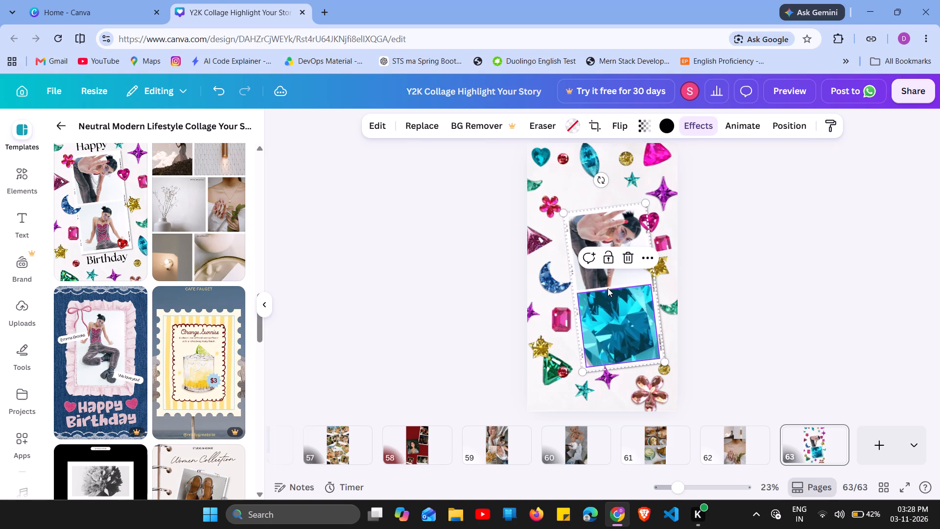
pyautogui.moveTo(608, 288); pyautogui.dragTo(604, 285)
pyautogui.moveTo(604, 285); pyautogui.dragTo(611, 290)
pyautogui.moveTo(611, 290); pyautogui.dragTo(609, 291)
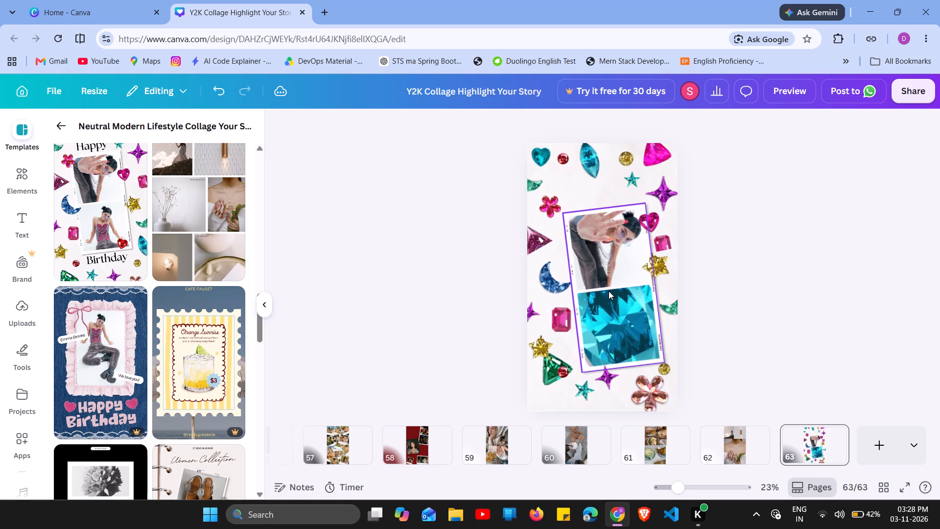
pyautogui.moveTo(609, 291); pyautogui.dragTo(617, 291)
pyautogui.moveTo(619, 291); pyautogui.dragTo(614, 291)
pyautogui.moveTo(614, 291); pyautogui.dragTo(619, 292)
pyautogui.moveTo(620, 292); pyautogui.dragTo(610, 287)
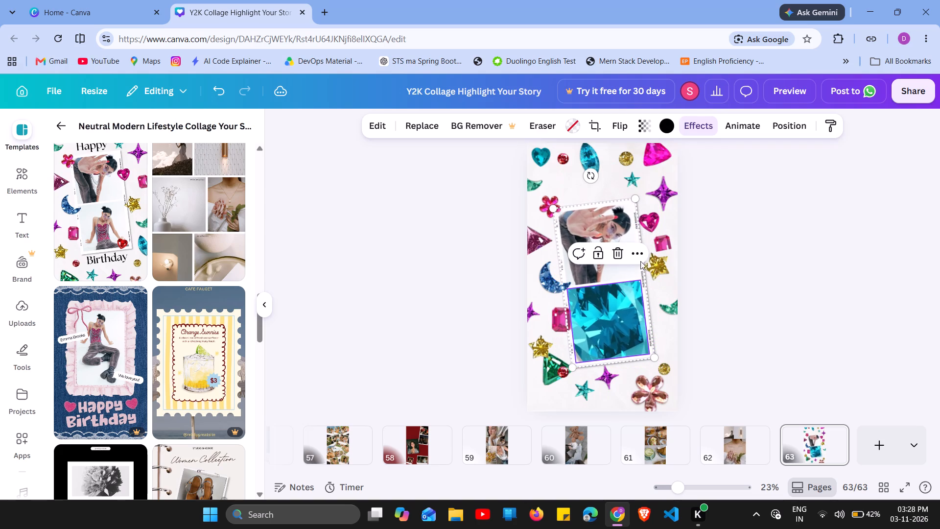
# Spread the gold star, blue moon and green triangle gems slightly outward, away from the photo frame.
pyautogui.moveTo(659, 267); pyautogui.dragTo(665, 276)
pyautogui.moveTo(556, 278); pyautogui.dragTo(548, 277)
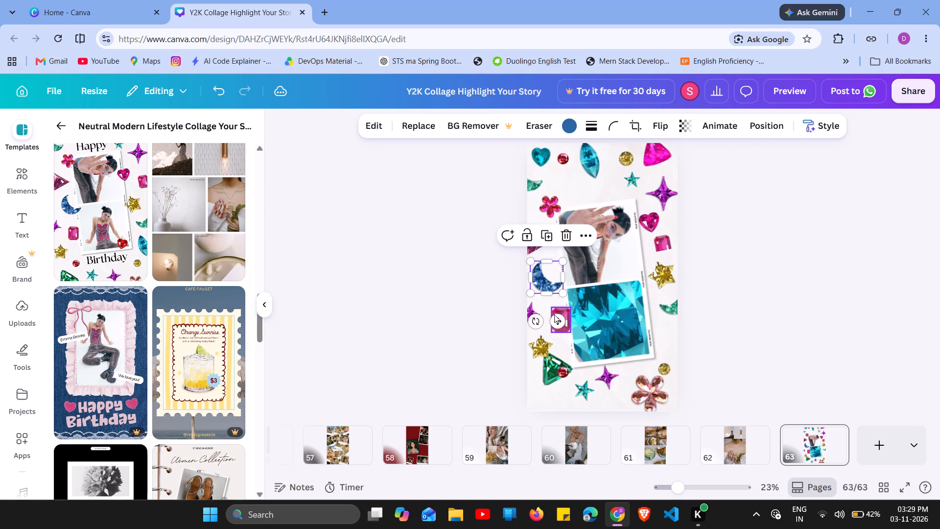
pyautogui.click(535, 313)
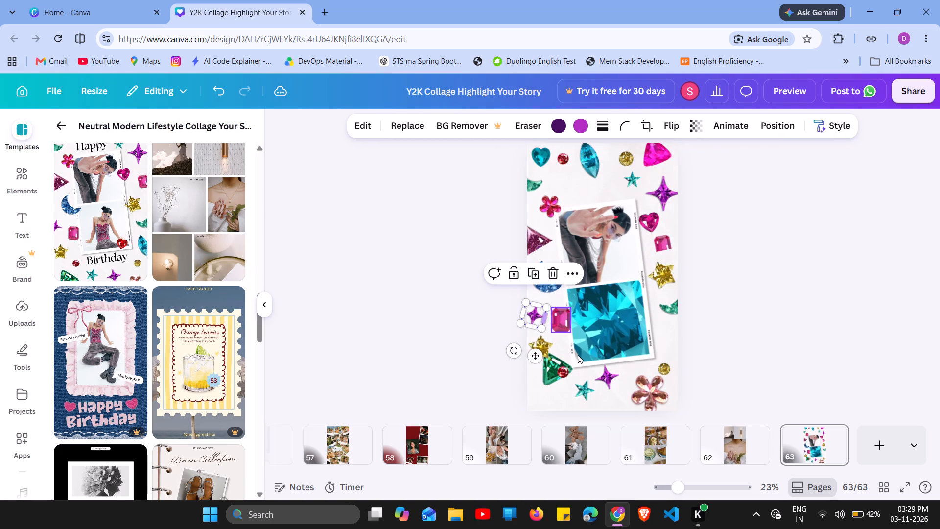
pyautogui.moveTo(552, 377); pyautogui.dragTo(548, 388)
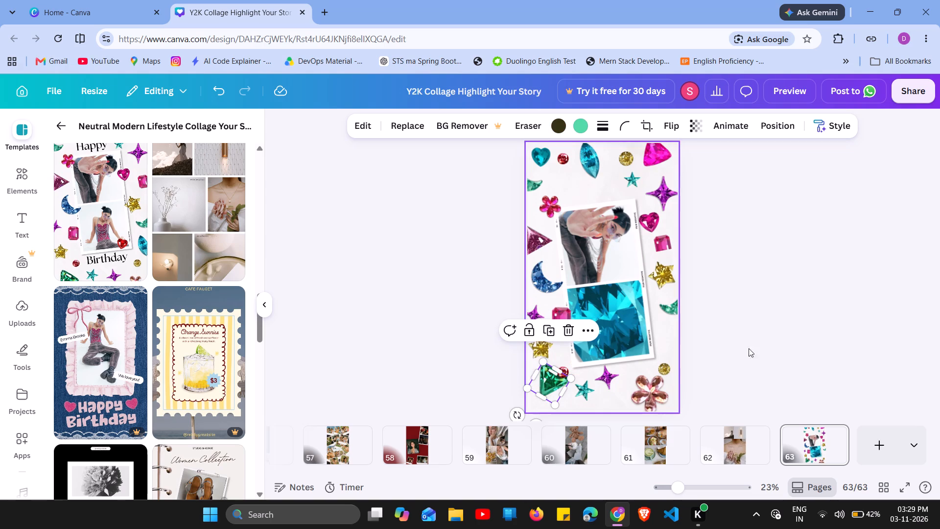
# Add page 64 and apply the torn-paper collage template with the stone arch, legs and surfers photos.
pyautogui.click(878, 468)
pyautogui.click(872, 448)
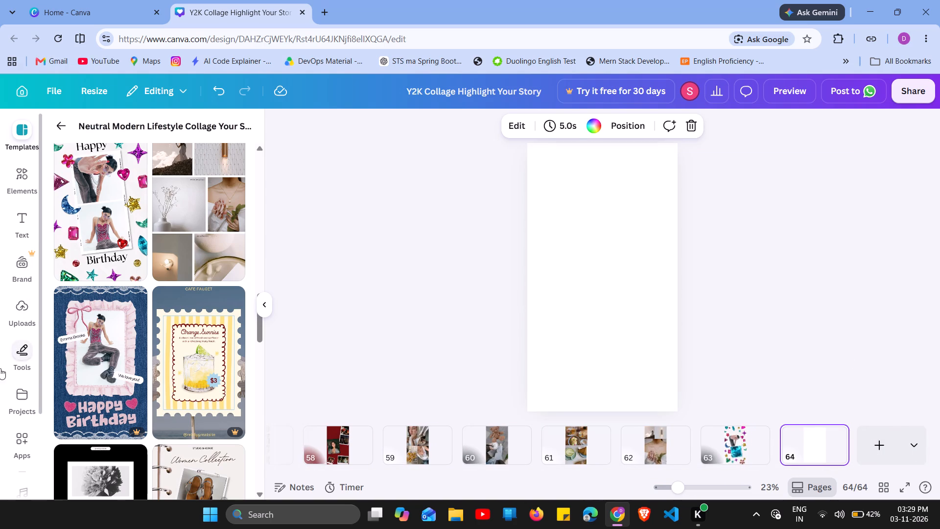
pyautogui.scroll(-1, 135, 433)
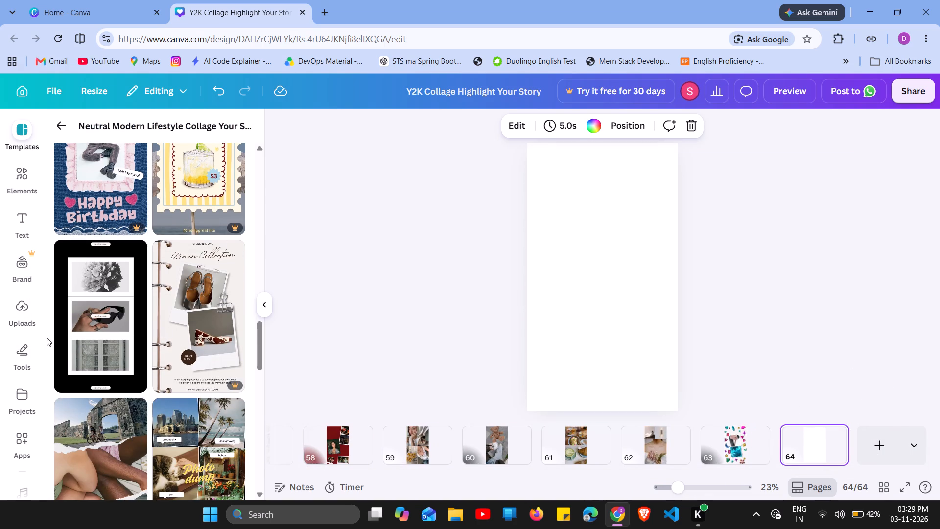
pyautogui.scroll(-1, 123, 349)
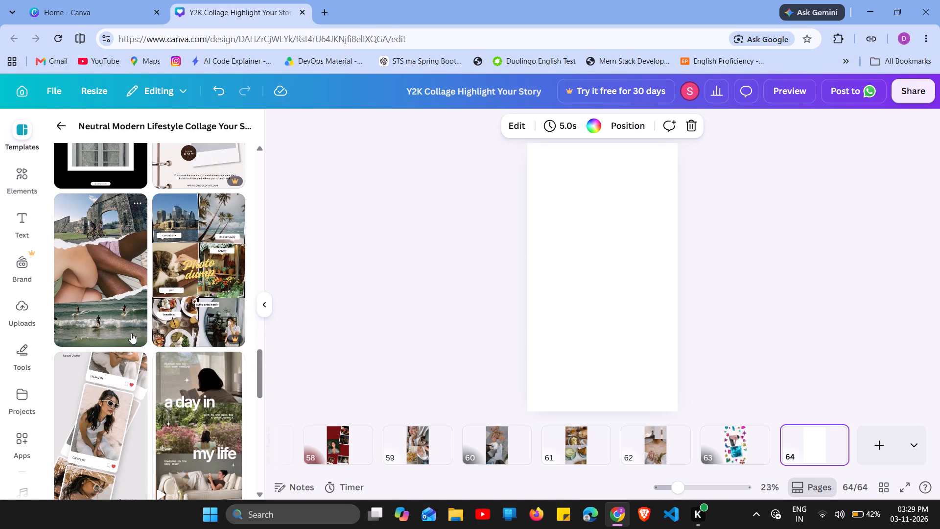
pyautogui.click(131, 332)
pyautogui.click(607, 283)
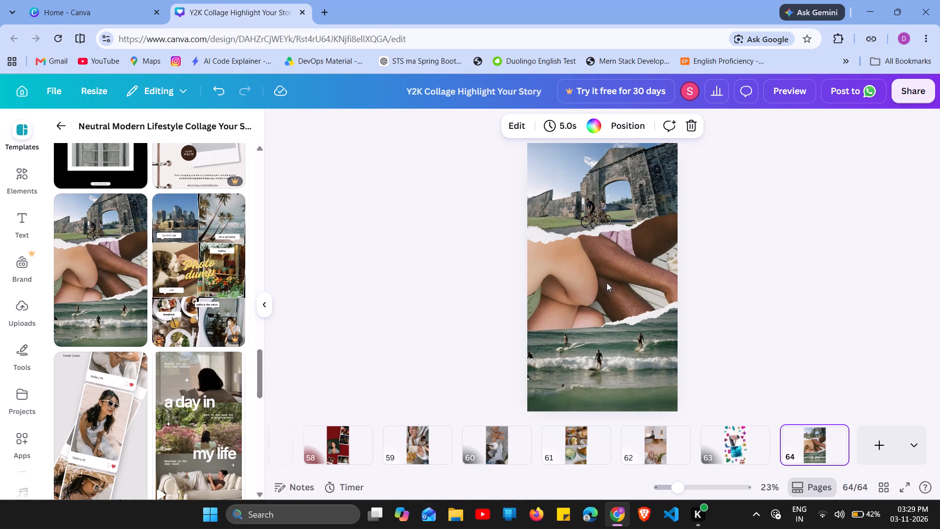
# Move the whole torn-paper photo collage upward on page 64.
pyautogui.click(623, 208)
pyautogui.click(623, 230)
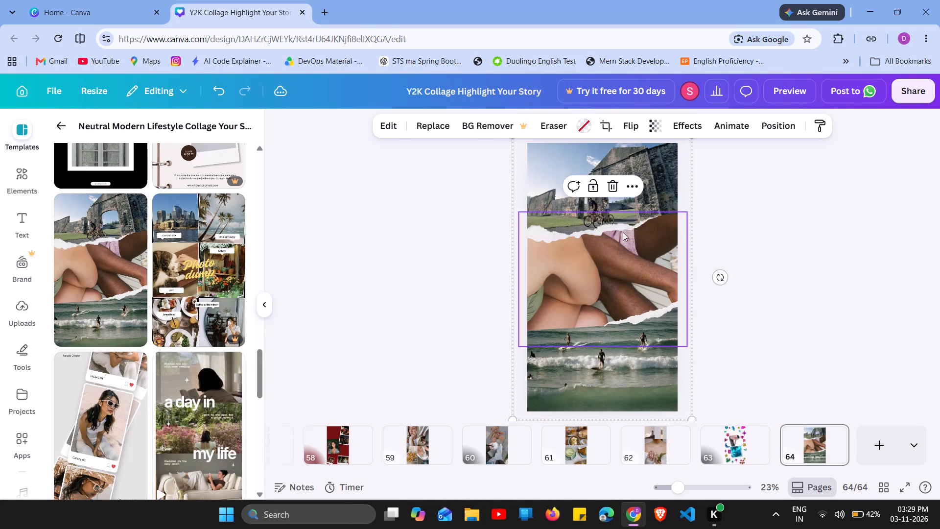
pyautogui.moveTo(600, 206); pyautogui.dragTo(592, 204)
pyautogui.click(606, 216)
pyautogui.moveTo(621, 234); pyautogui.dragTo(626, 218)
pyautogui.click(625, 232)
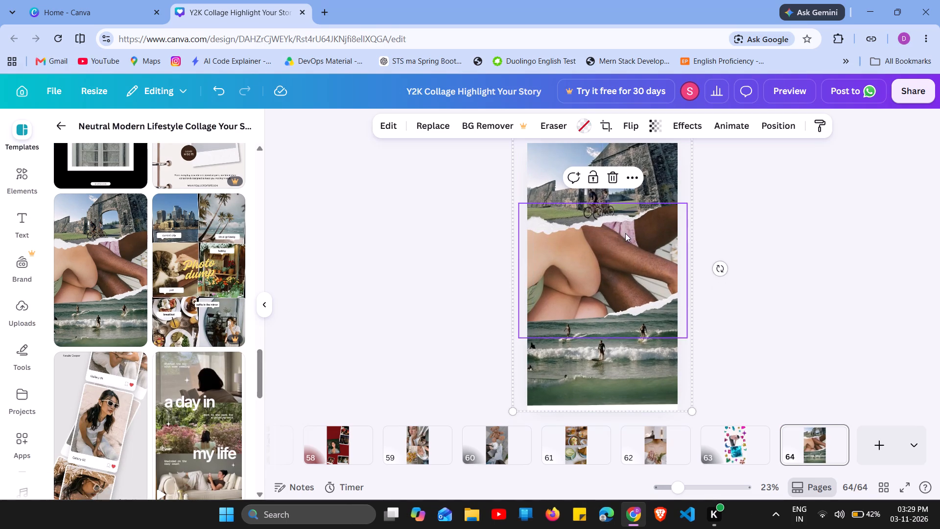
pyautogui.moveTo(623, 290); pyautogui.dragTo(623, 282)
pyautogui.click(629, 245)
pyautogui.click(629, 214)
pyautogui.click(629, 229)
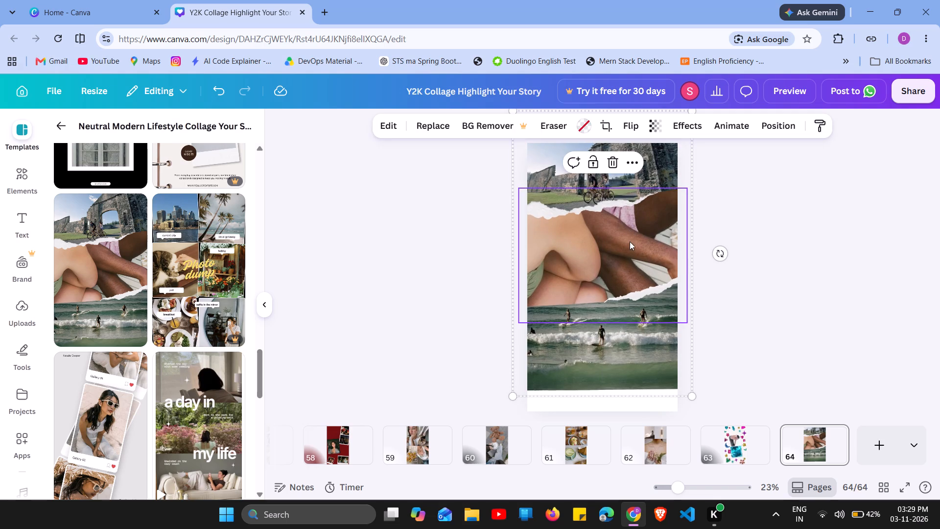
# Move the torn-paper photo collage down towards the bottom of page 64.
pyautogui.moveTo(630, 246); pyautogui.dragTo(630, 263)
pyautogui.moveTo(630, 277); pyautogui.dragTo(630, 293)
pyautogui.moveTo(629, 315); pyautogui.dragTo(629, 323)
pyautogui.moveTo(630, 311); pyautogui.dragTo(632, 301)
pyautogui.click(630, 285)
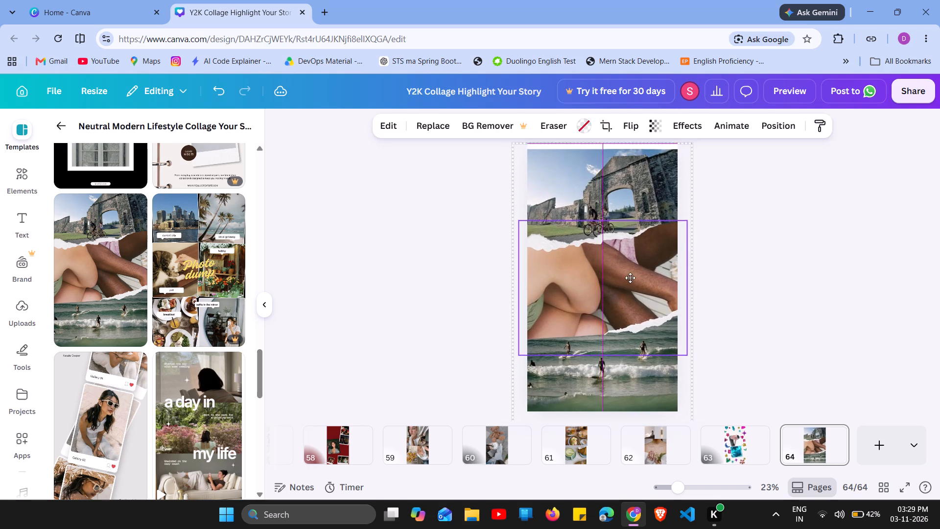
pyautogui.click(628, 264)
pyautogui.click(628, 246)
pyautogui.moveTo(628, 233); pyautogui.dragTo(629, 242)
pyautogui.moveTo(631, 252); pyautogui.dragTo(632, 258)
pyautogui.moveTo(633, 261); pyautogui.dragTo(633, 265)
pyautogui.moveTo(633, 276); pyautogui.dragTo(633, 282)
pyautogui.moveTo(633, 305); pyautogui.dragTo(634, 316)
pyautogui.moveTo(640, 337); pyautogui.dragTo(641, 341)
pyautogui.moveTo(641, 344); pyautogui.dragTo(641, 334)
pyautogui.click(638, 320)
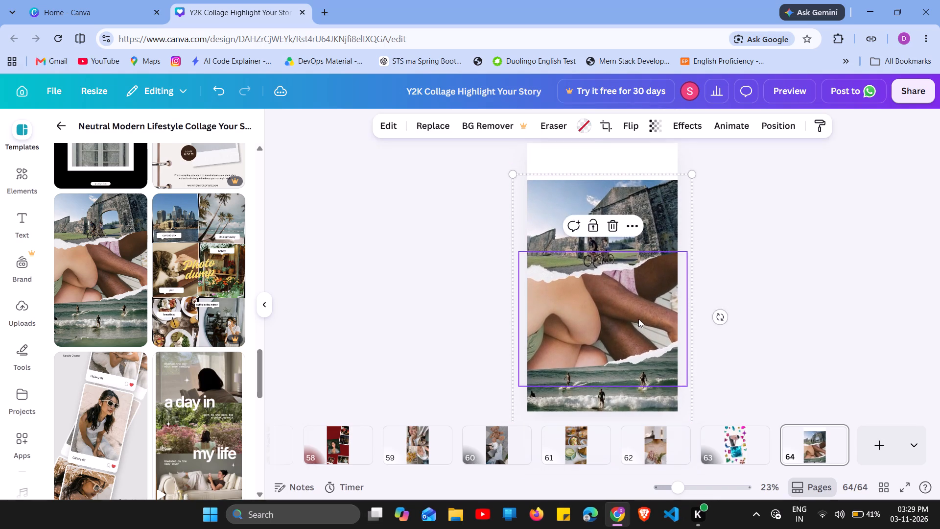
# Move the torn-paper photo collage back up, slightly left of its original place, so it covers page 64.
pyautogui.click(634, 302)
pyautogui.click(628, 282)
pyautogui.moveTo(626, 272); pyautogui.dragTo(619, 282)
pyautogui.moveTo(619, 285); pyautogui.dragTo(618, 271)
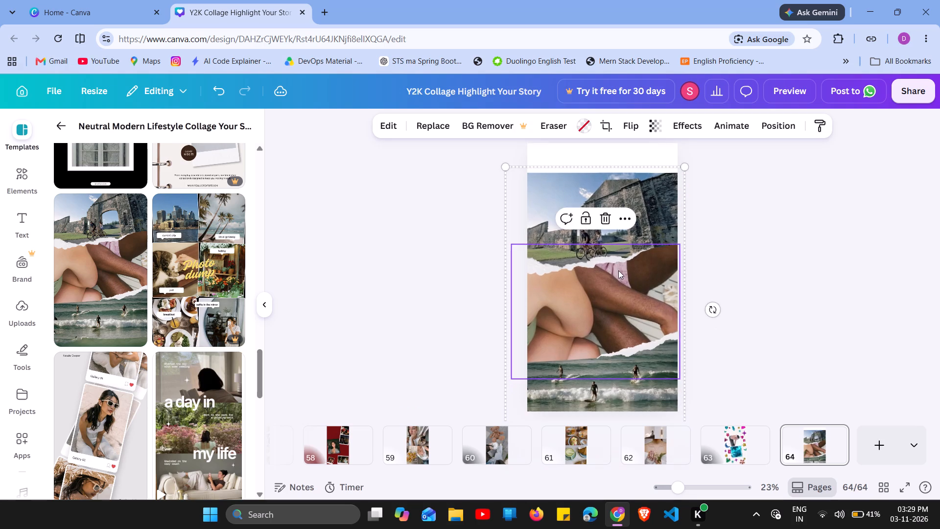
pyautogui.moveTo(618, 272); pyautogui.dragTo(621, 257)
pyautogui.moveTo(621, 265); pyautogui.dragTo(623, 254)
pyautogui.moveTo(623, 254); pyautogui.dragTo(618, 242)
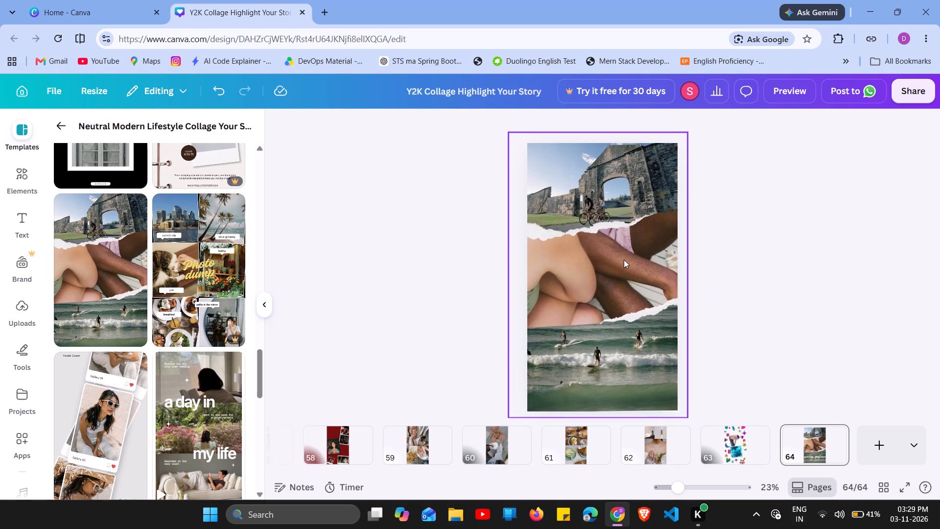
pyautogui.click(624, 260)
pyautogui.click(623, 327)
pyautogui.click(642, 366)
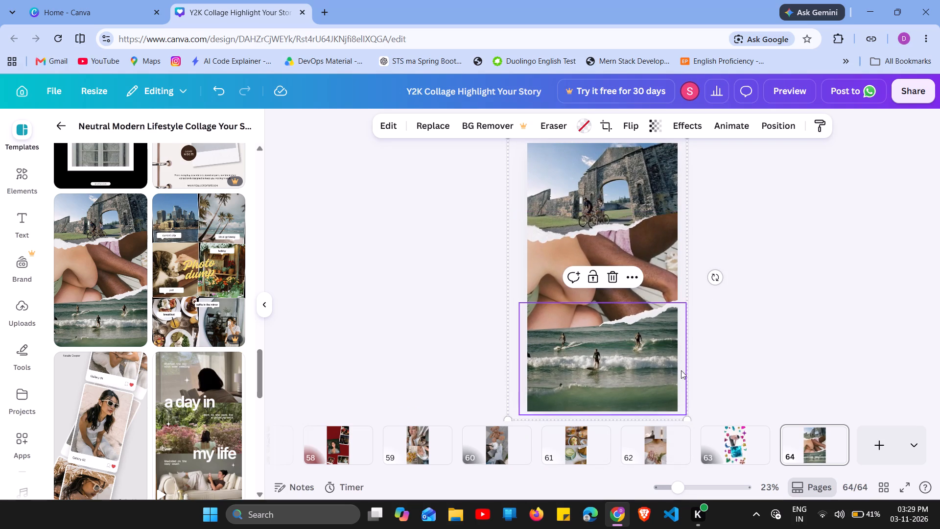
# Add page 65 and apply the grey template with tilted gallery photo cards and heart icons.
pyautogui.click(898, 454)
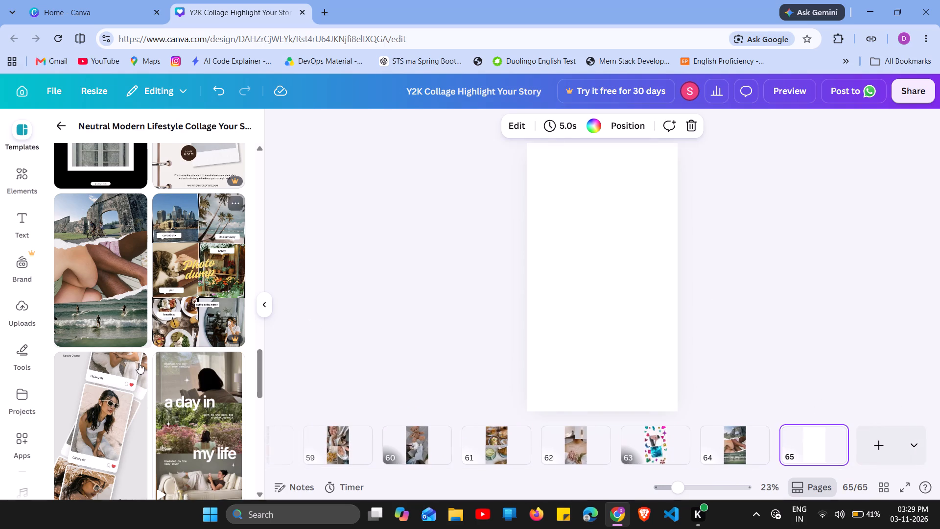
pyautogui.scroll(-1, 130, 365)
pyautogui.click(120, 265)
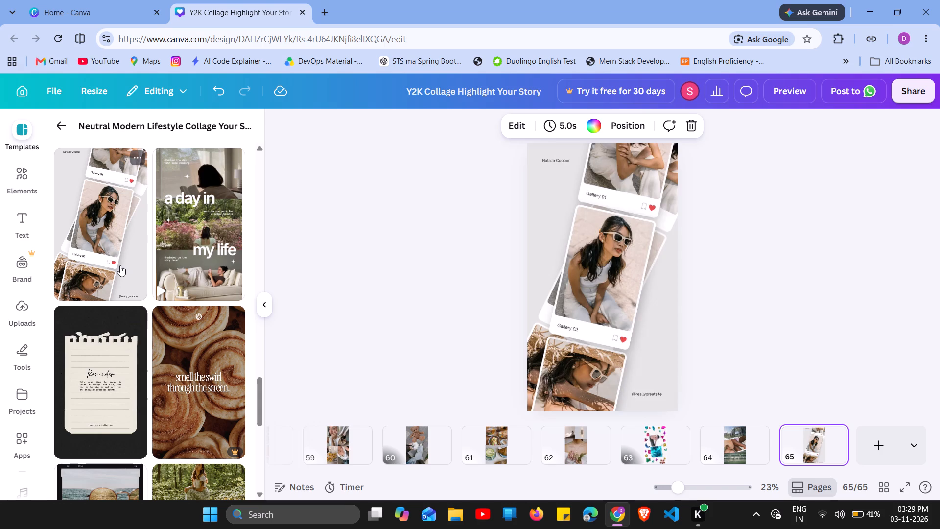
pyautogui.click(623, 337)
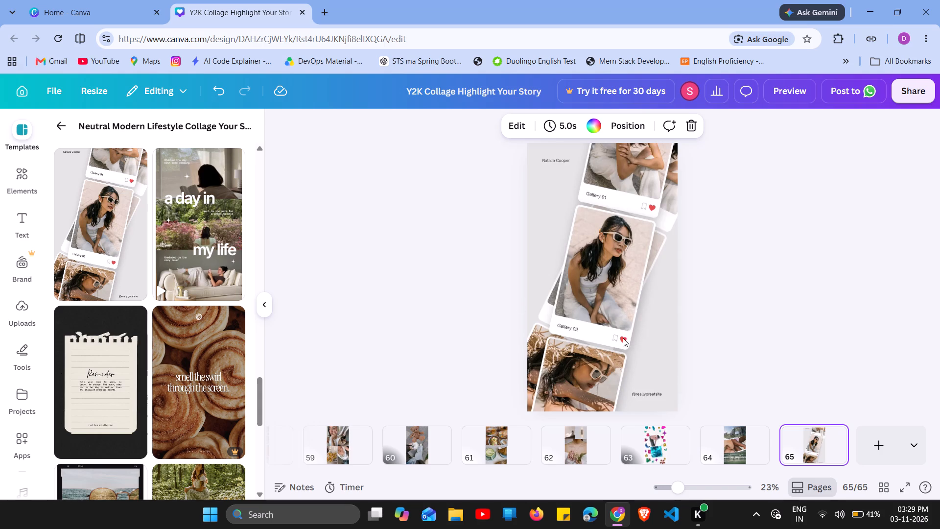
# Nudge the sunglasses photo slightly up within the Gallery 02 card.
pyautogui.click(593, 276)
pyautogui.moveTo(585, 265); pyautogui.dragTo(585, 270)
pyautogui.click(580, 266)
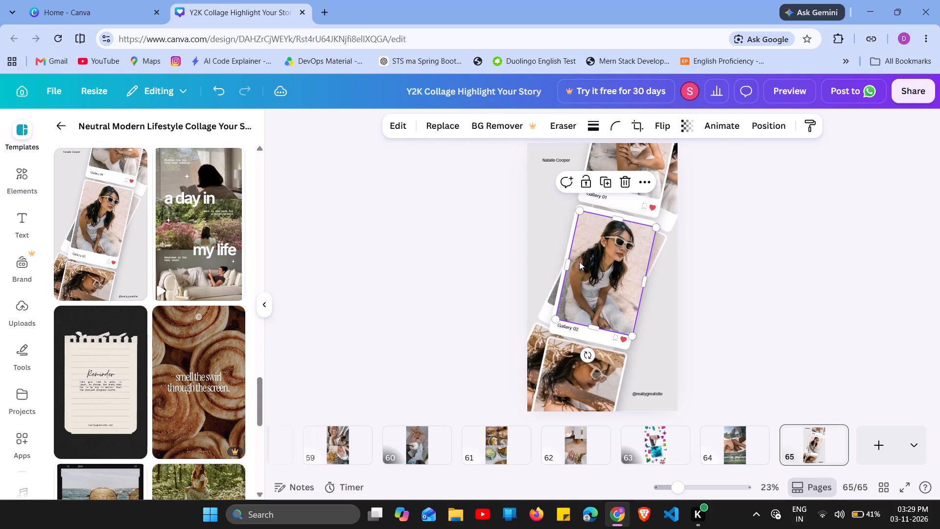
pyautogui.moveTo(579, 259); pyautogui.dragTo(579, 264)
pyautogui.moveTo(580, 265); pyautogui.dragTo(581, 263)
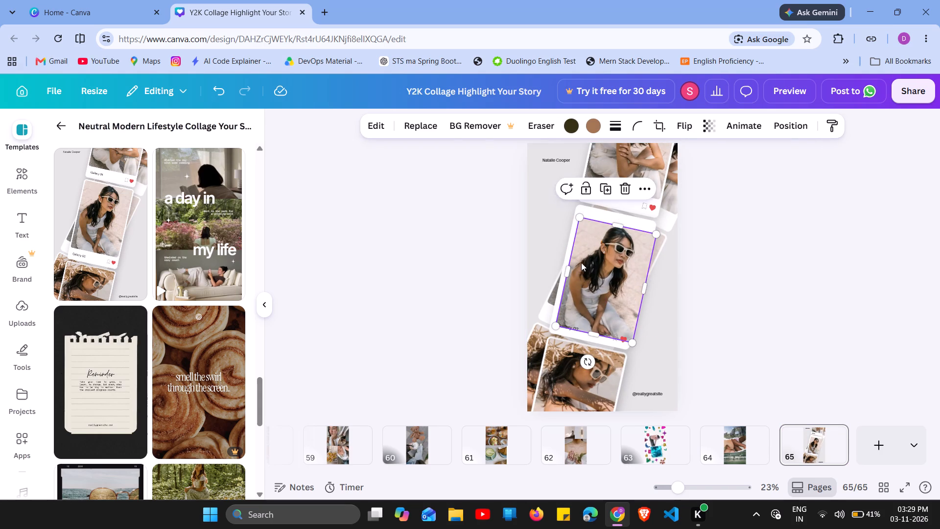
pyautogui.moveTo(581, 263); pyautogui.dragTo(582, 256)
pyautogui.click(582, 253)
pyautogui.click(592, 253)
pyautogui.click(593, 253)
pyautogui.click(593, 256)
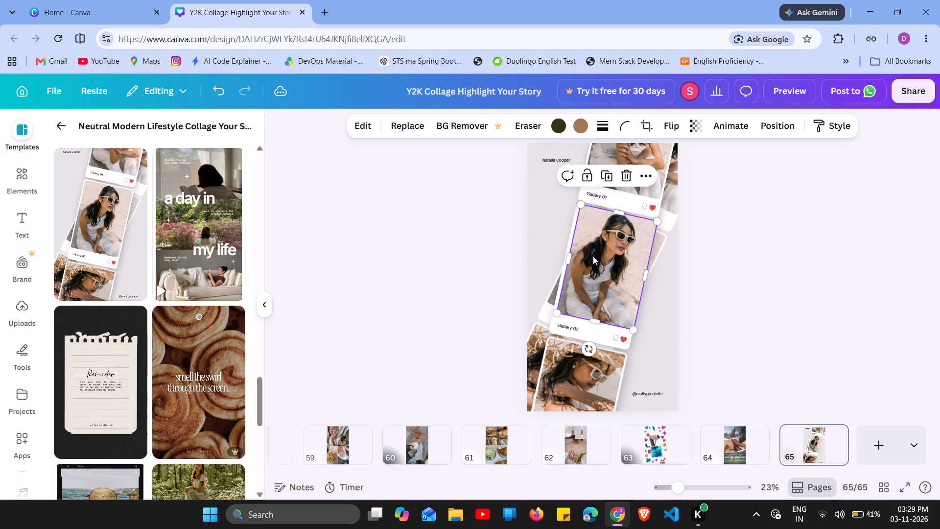
pyautogui.click(598, 248)
pyautogui.click(594, 321)
pyautogui.click(578, 337)
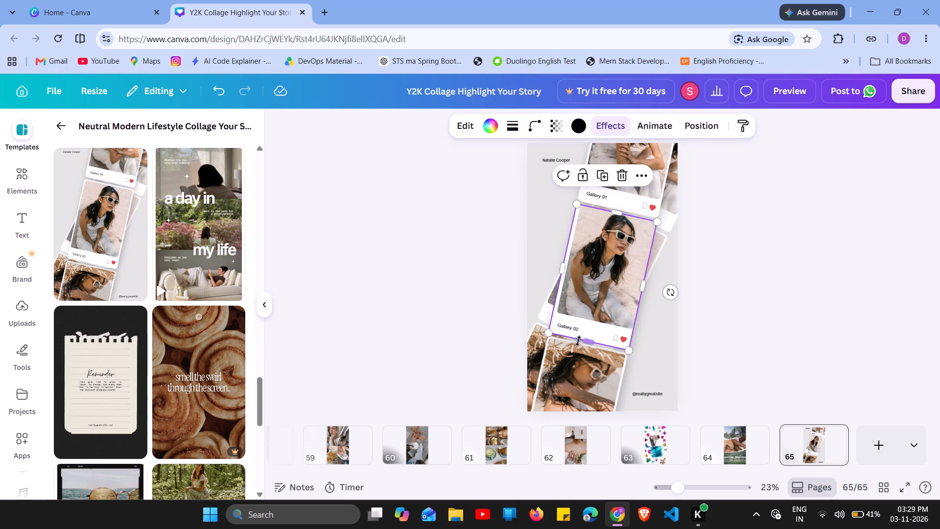
# Move the bottom photo to the right, off its tilted card.
pyautogui.moveTo(578, 362); pyautogui.dragTo(588, 354)
pyautogui.moveTo(588, 359); pyautogui.dragTo(591, 364)
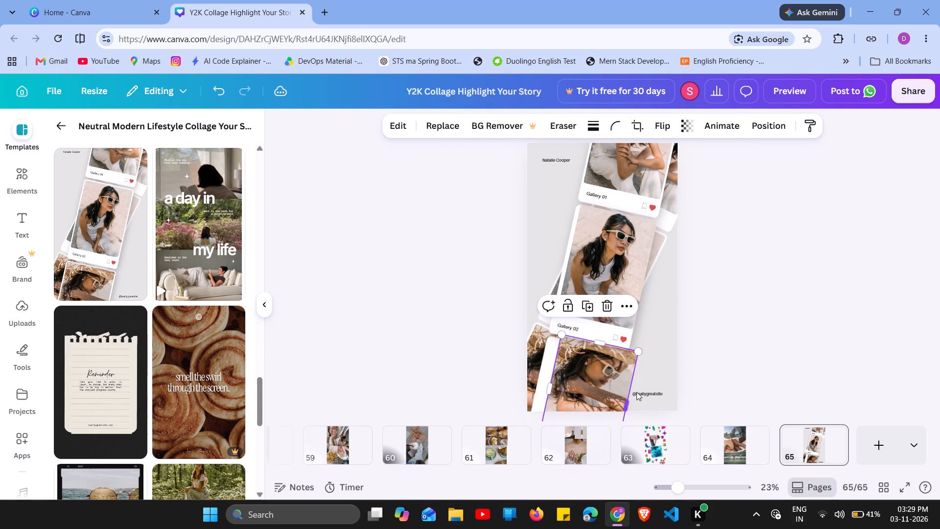
pyautogui.click(637, 394)
pyautogui.click(666, 365)
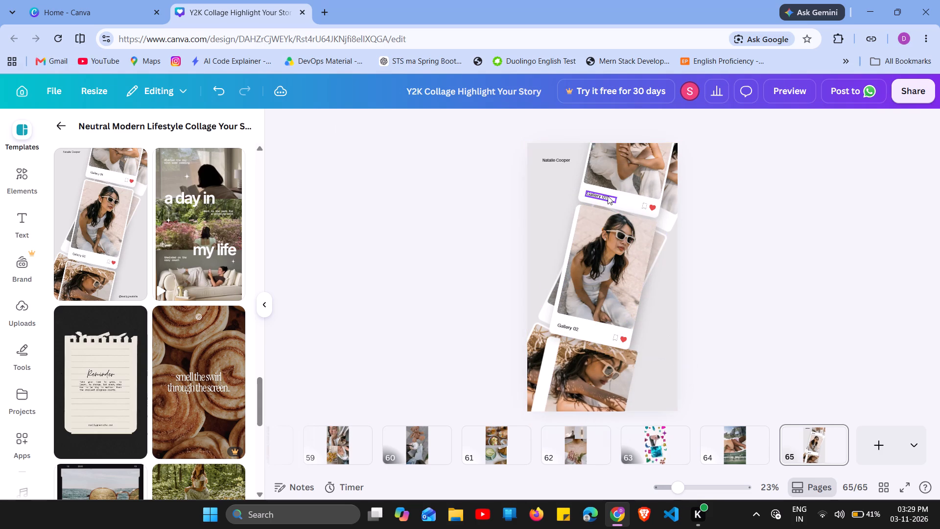
pyautogui.click(608, 196)
pyautogui.click(614, 165)
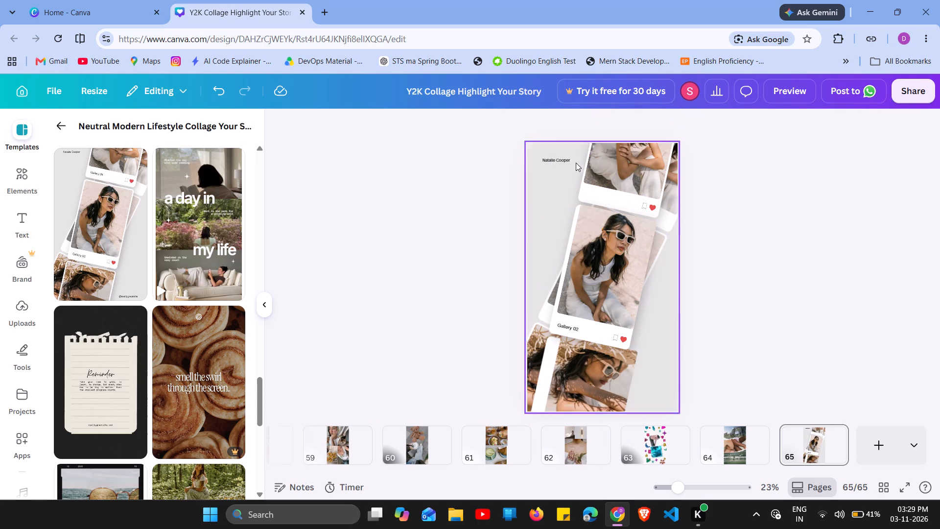
pyautogui.click(550, 154)
pyautogui.click(559, 164)
pyautogui.click(562, 161)
pyautogui.click(580, 187)
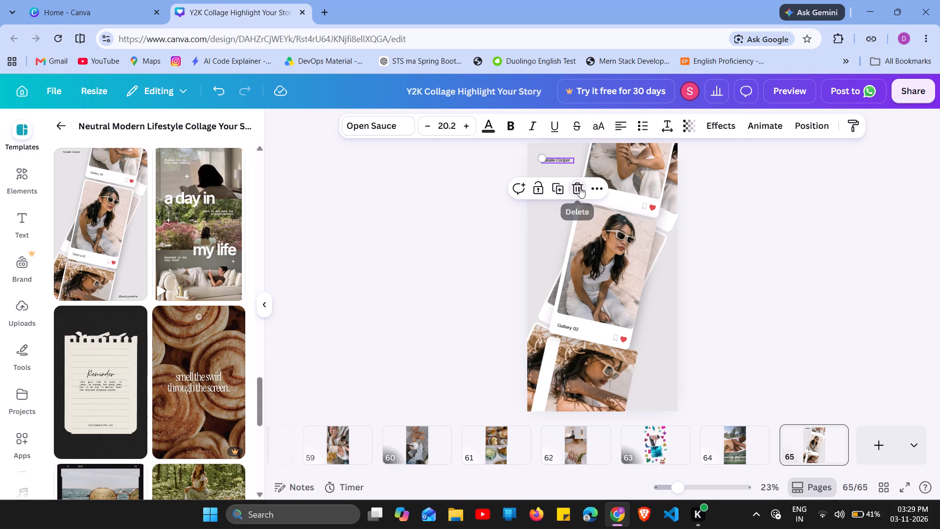
# Delete the Gallery 02 caption from page 65.
pyautogui.click(569, 325)
pyautogui.click(589, 293)
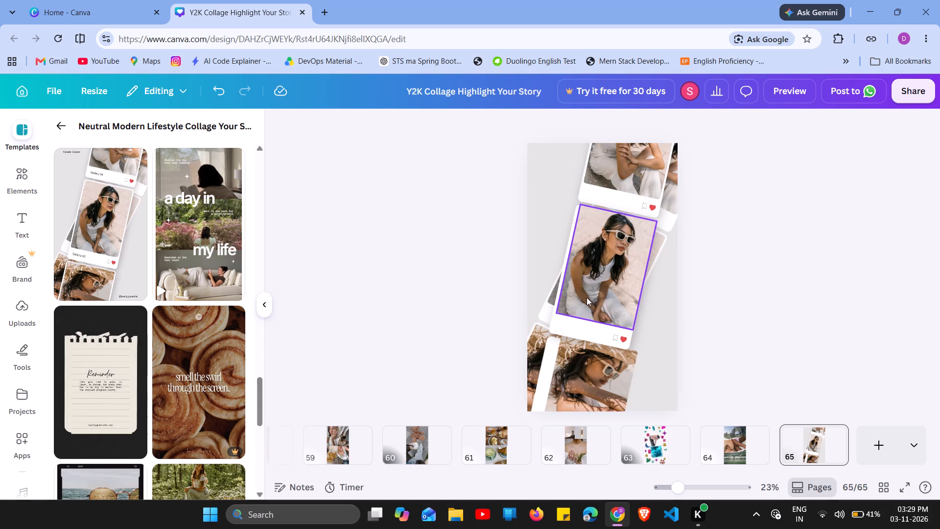
# Shift the bottom photo slightly down and delete the front white cards behind the bottom, sunglasses and top photos.
pyautogui.moveTo(561, 365); pyautogui.dragTo(562, 385)
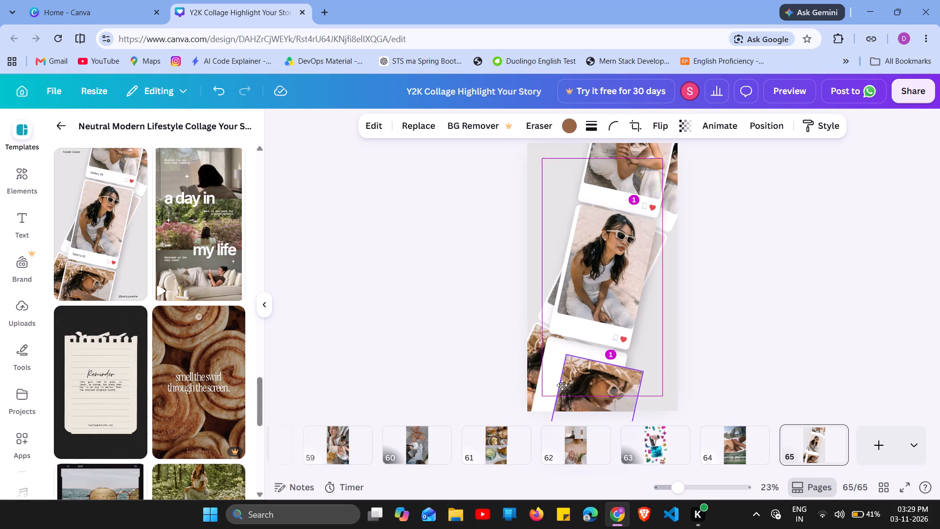
pyautogui.moveTo(562, 385); pyautogui.dragTo(561, 387)
pyautogui.click(542, 369)
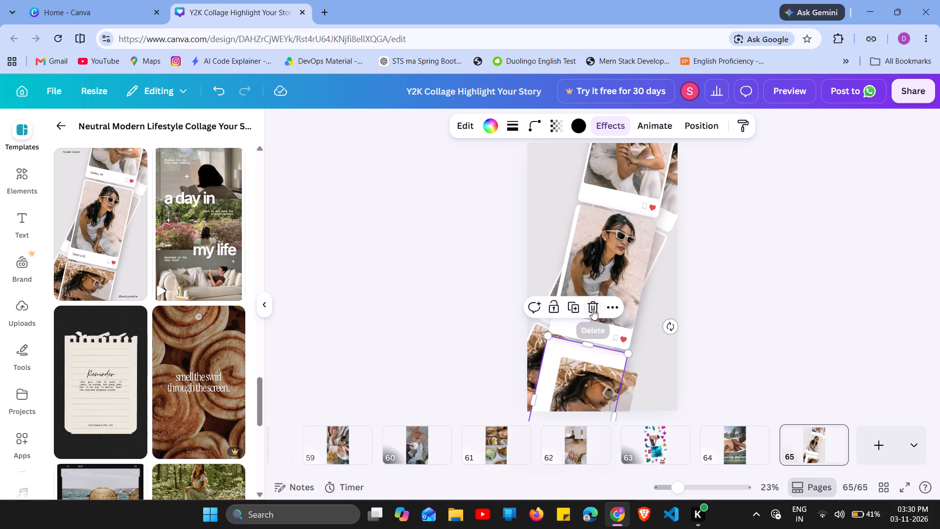
pyautogui.click(592, 309)
pyautogui.click(600, 331)
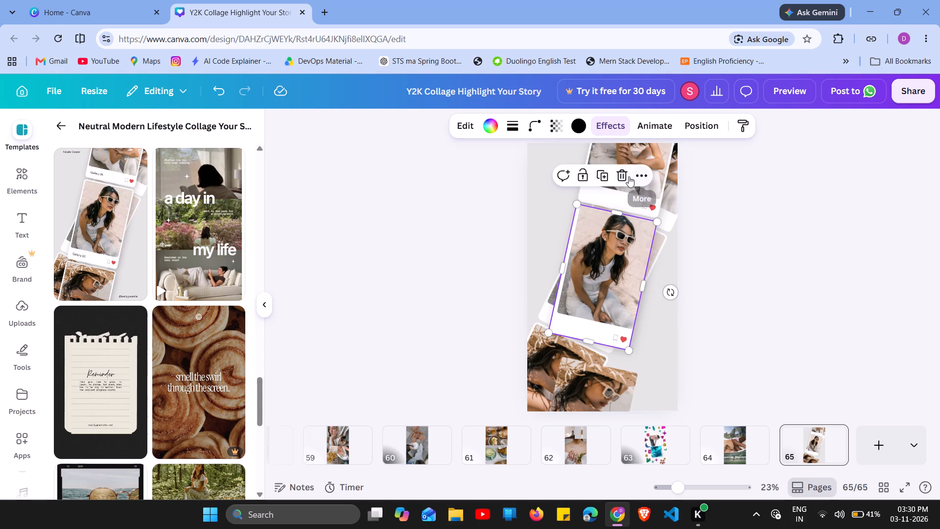
pyautogui.click(624, 176)
pyautogui.click(616, 206)
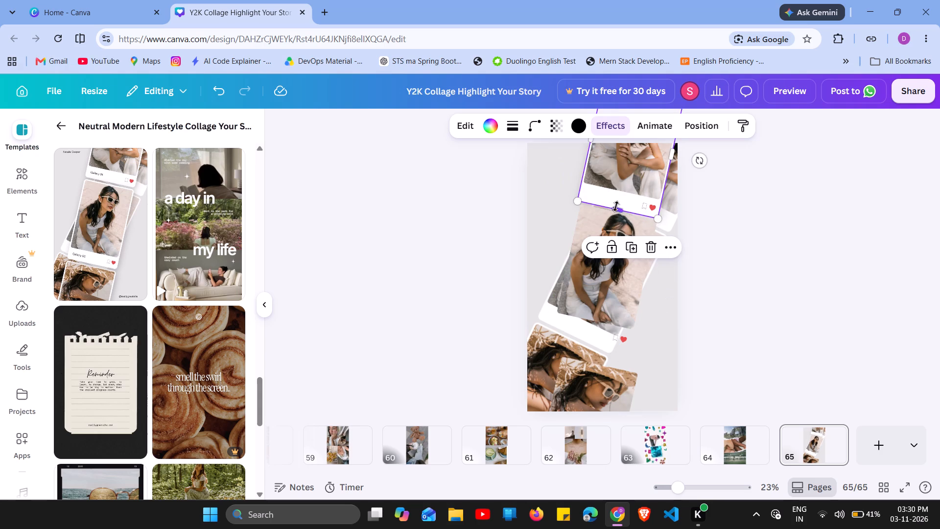
pyautogui.click(651, 247)
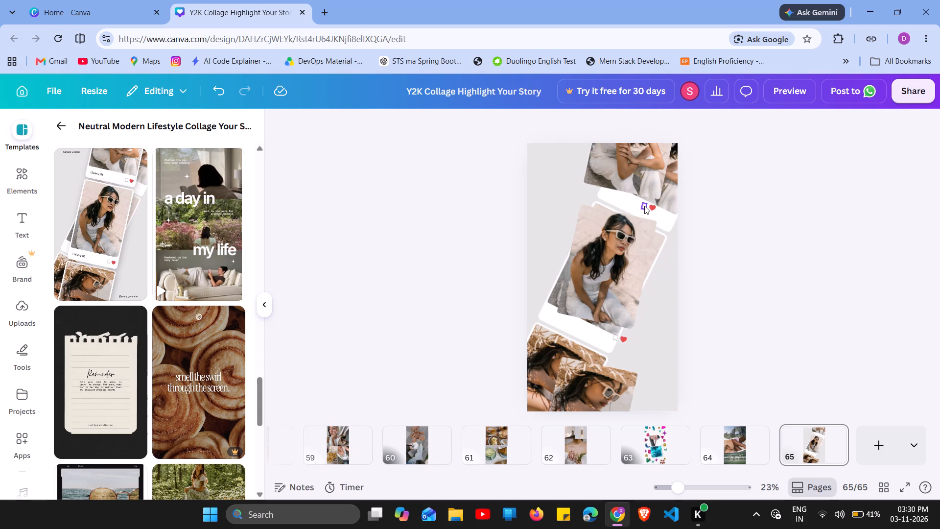
# Delete the bookmark icon, heart icon and remaining tilted white card below the top photo.
pyautogui.click(644, 206)
pyautogui.click(659, 176)
pyautogui.click(652, 207)
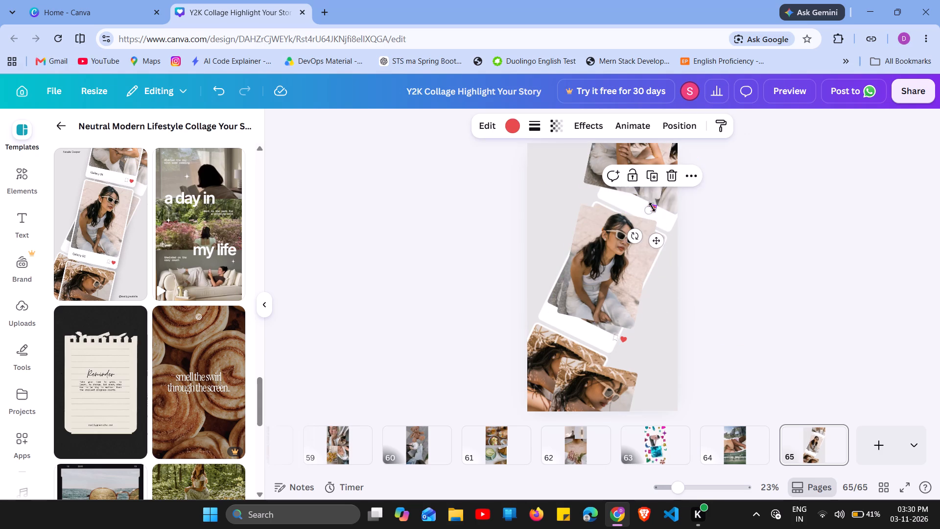
pyautogui.click(670, 176)
pyautogui.click(663, 213)
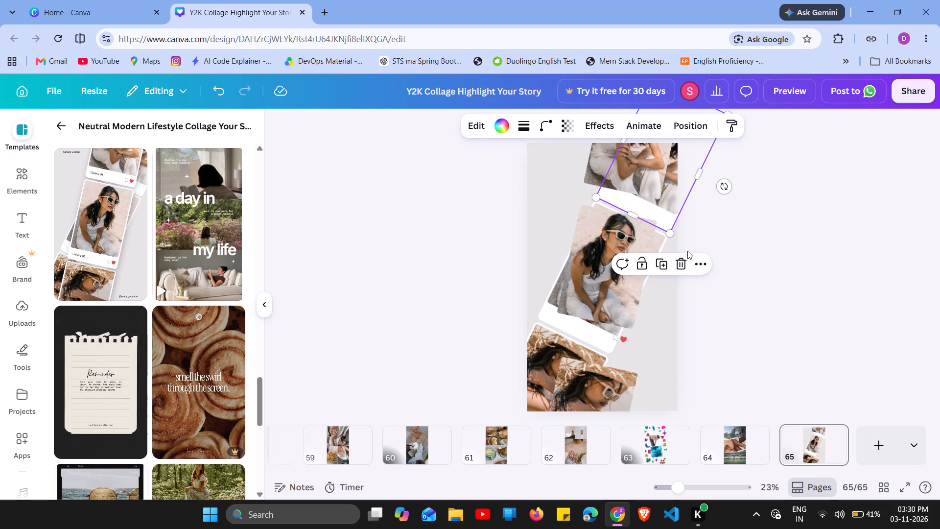
pyautogui.click(675, 263)
# Delete the heart icon below the central sunglasses photo and the tilted white card behind that photo.
pyautogui.click(622, 336)
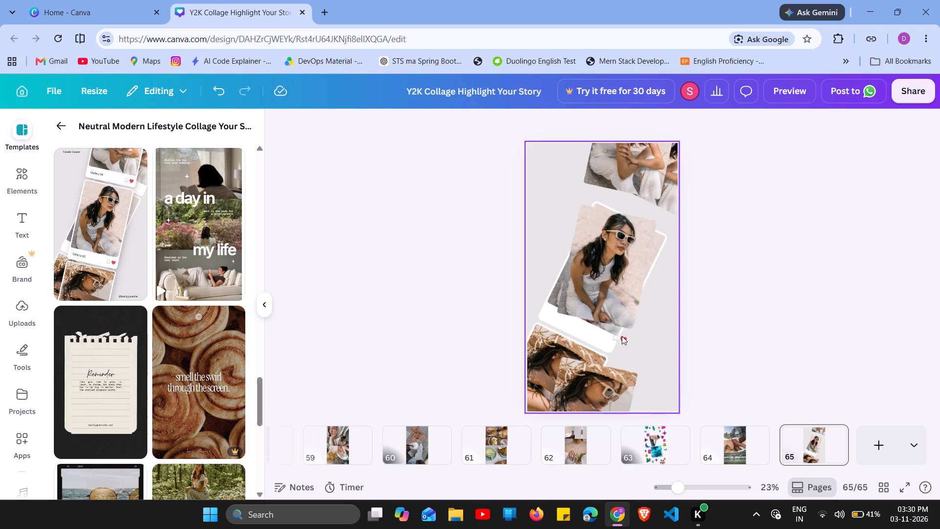
pyautogui.click(621, 337)
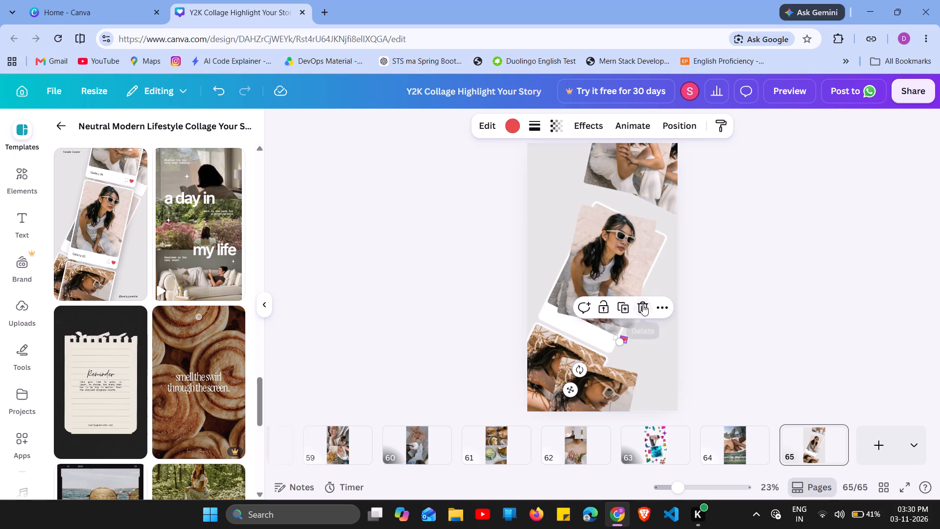
pyautogui.click(643, 305)
pyautogui.click(611, 341)
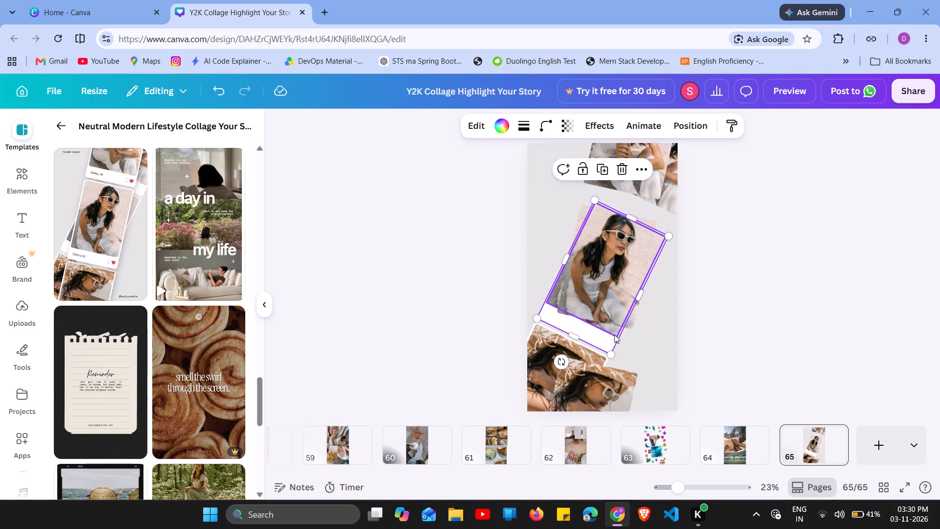
pyautogui.click(614, 338)
pyautogui.click(614, 337)
pyautogui.click(636, 302)
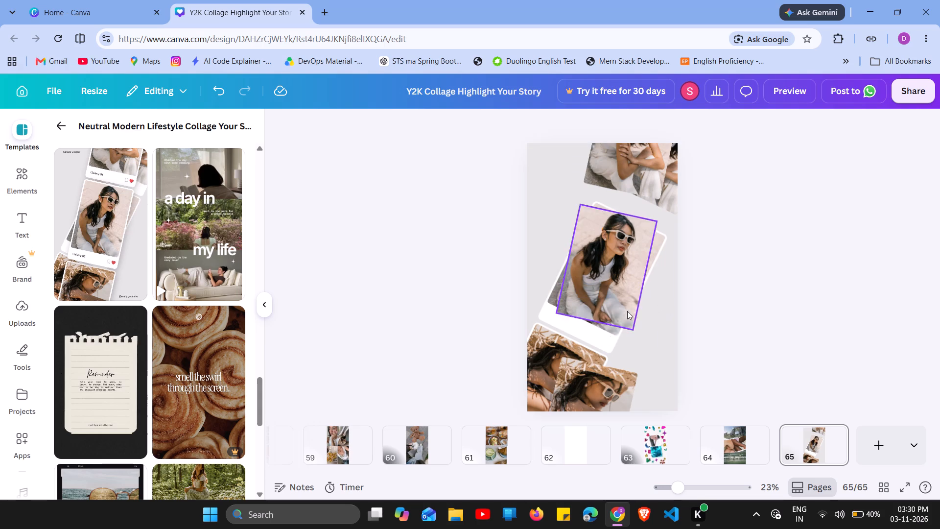
pyautogui.click(598, 341)
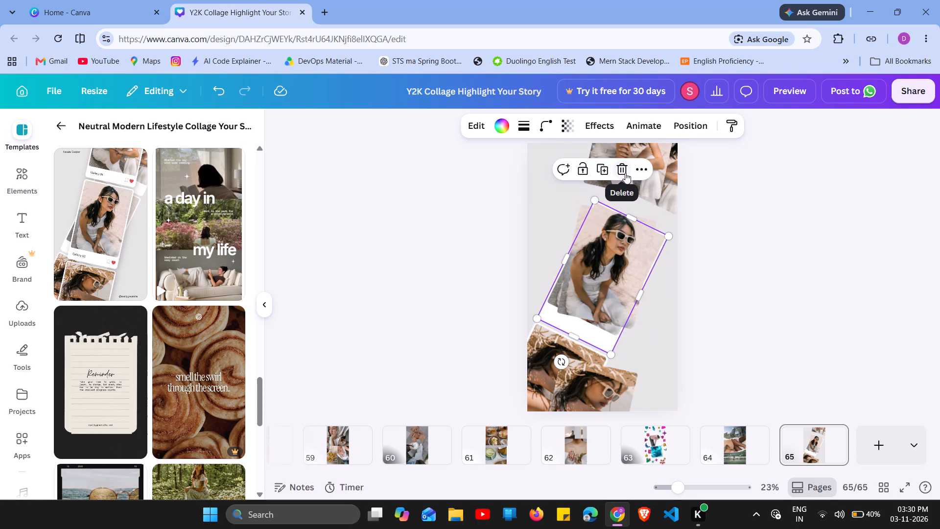
pyautogui.click(625, 173)
# Move the front sunglasses photo slightly right, pull out the tilted photo behind it and delete that rear photo.
pyautogui.moveTo(613, 273); pyautogui.dragTo(629, 280)
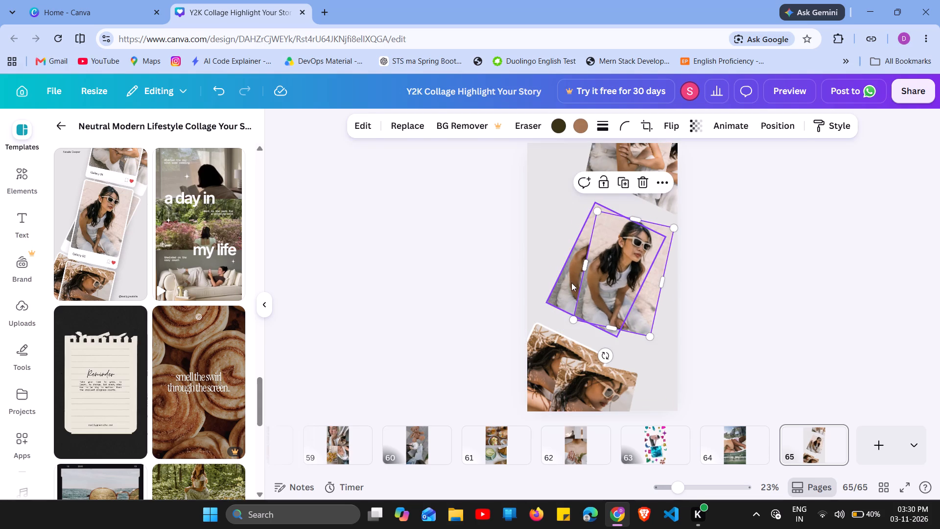
pyautogui.moveTo(570, 282); pyautogui.dragTo(525, 259)
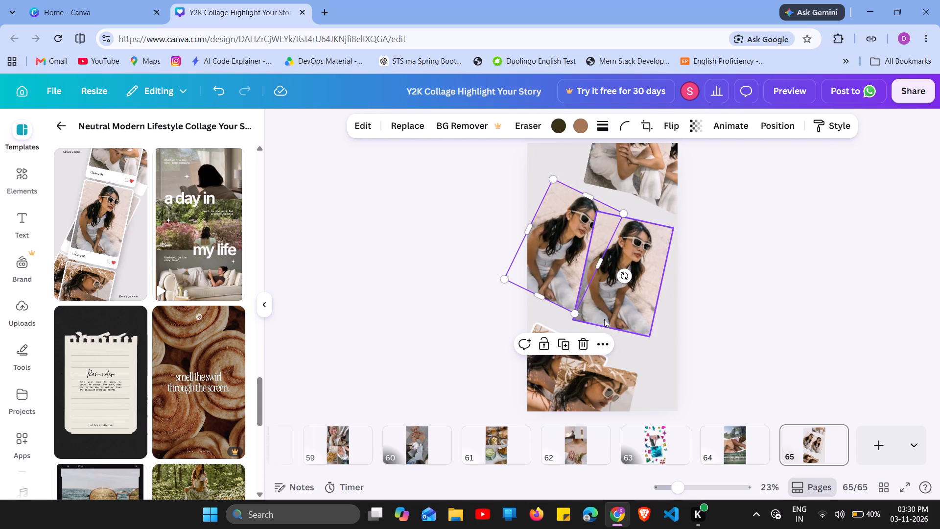
pyautogui.click(587, 343)
# Delete the rear tilted photo in the page's lower left corner along with the white card behind it.
pyautogui.click(553, 350)
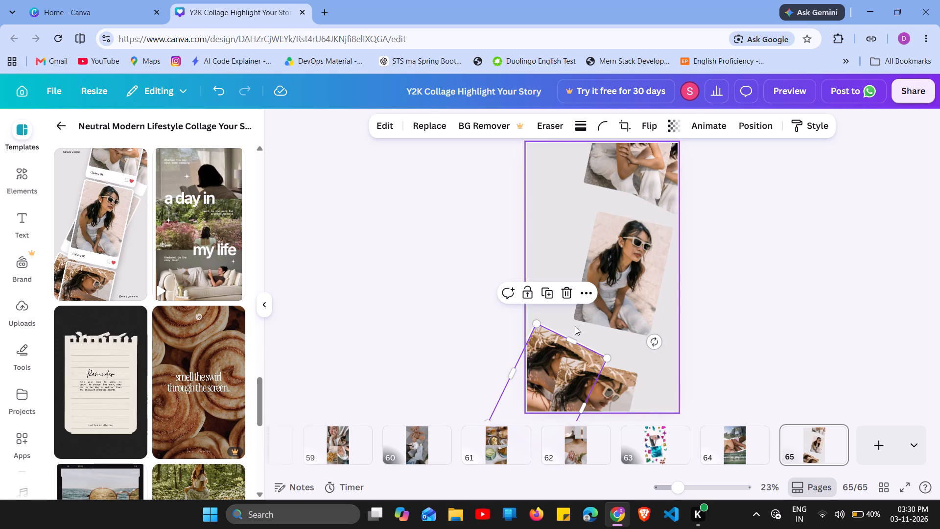
pyautogui.click(564, 296)
pyautogui.click(541, 345)
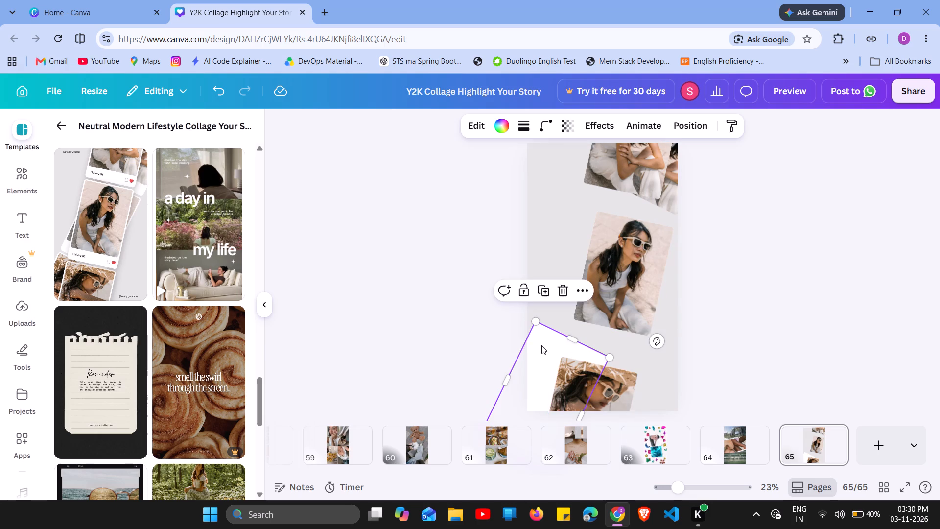
pyautogui.click(563, 290)
# Move the bottom photo up and to the left, and raise the sunglasses photo above it.
pyautogui.moveTo(595, 375); pyautogui.dragTo(553, 316)
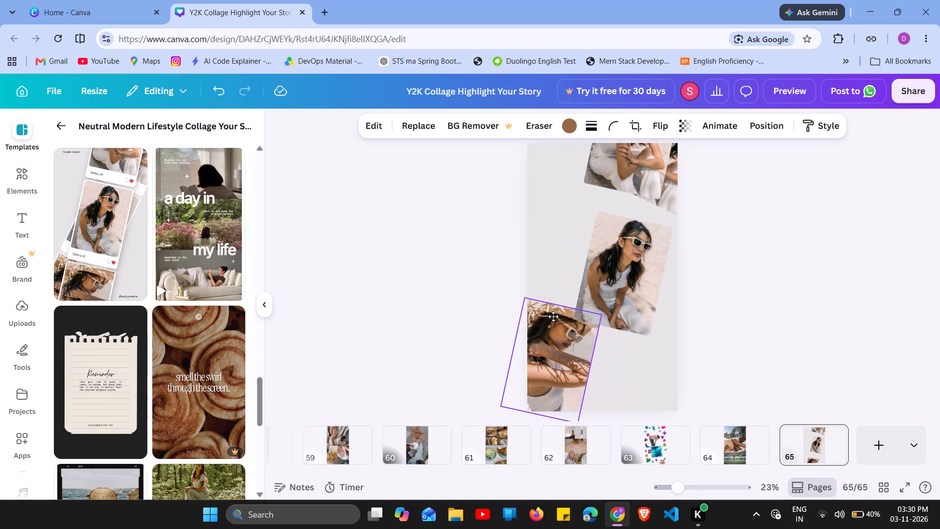
pyautogui.moveTo(553, 316); pyautogui.dragTo(582, 333)
pyautogui.click(569, 315)
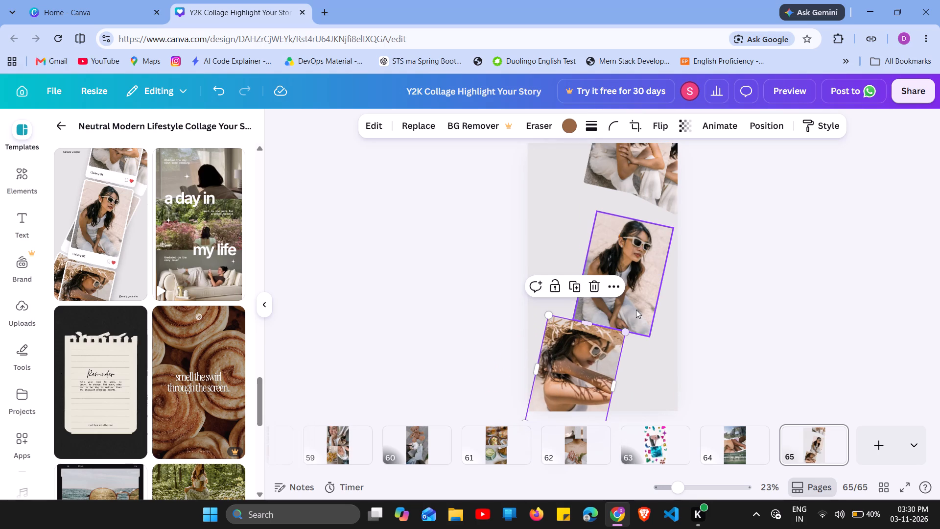
pyautogui.moveTo(626, 260); pyautogui.dragTo(626, 239)
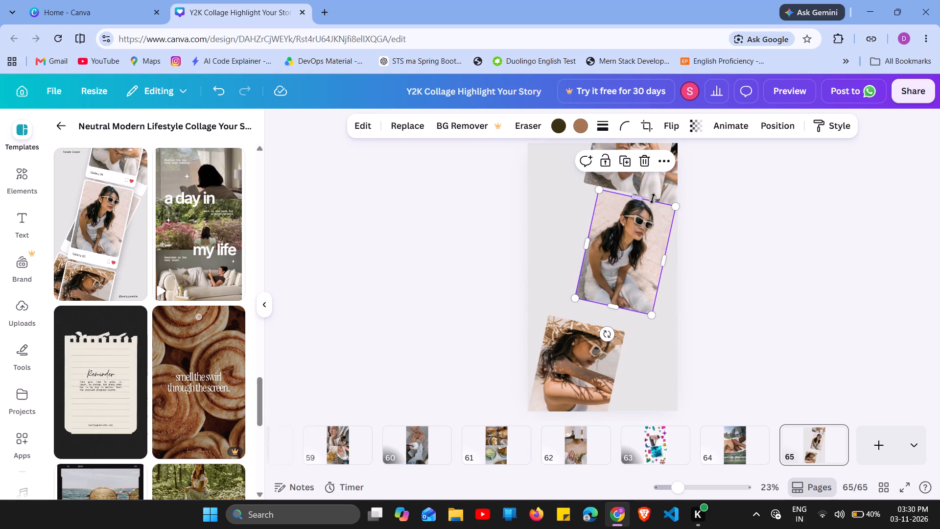
# Delete the front one of the two overlapping photos at the top of page 65.
pyautogui.click(659, 183)
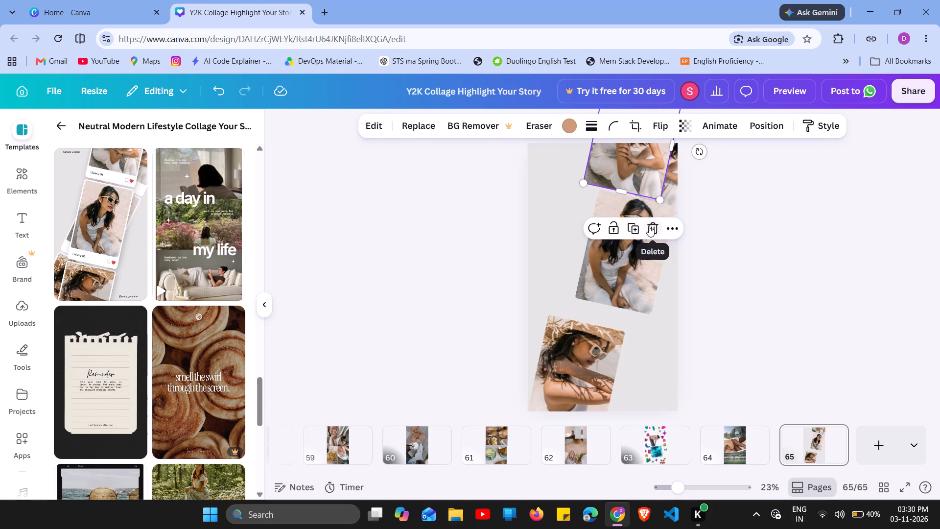
pyautogui.click(649, 226)
# Stagger the three remaining photos: bottom one at the lower right, middle one at the left, top one fully inside the page.
pyautogui.moveTo(590, 353); pyautogui.dragTo(653, 337)
pyautogui.moveTo(612, 244); pyautogui.dragTo(549, 281)
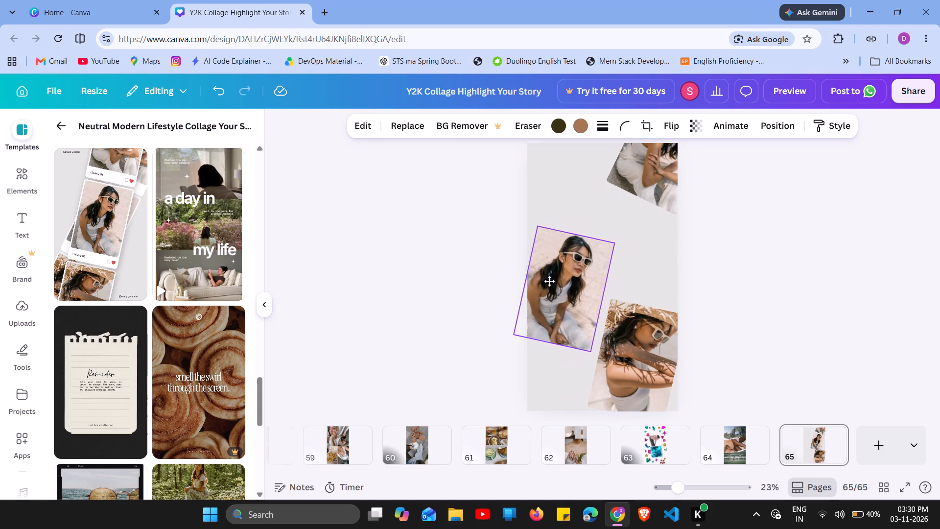
pyautogui.moveTo(549, 281); pyautogui.dragTo(559, 287)
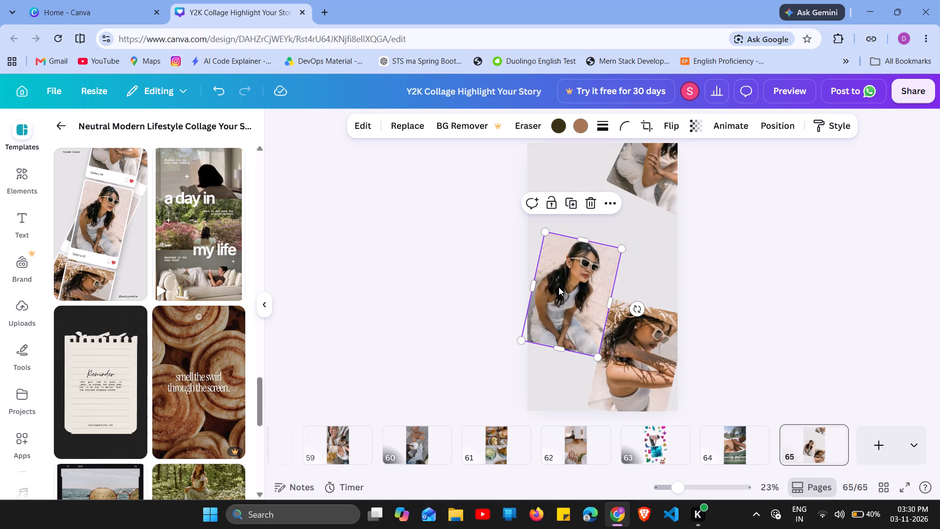
pyautogui.moveTo(658, 175); pyautogui.dragTo(623, 220)
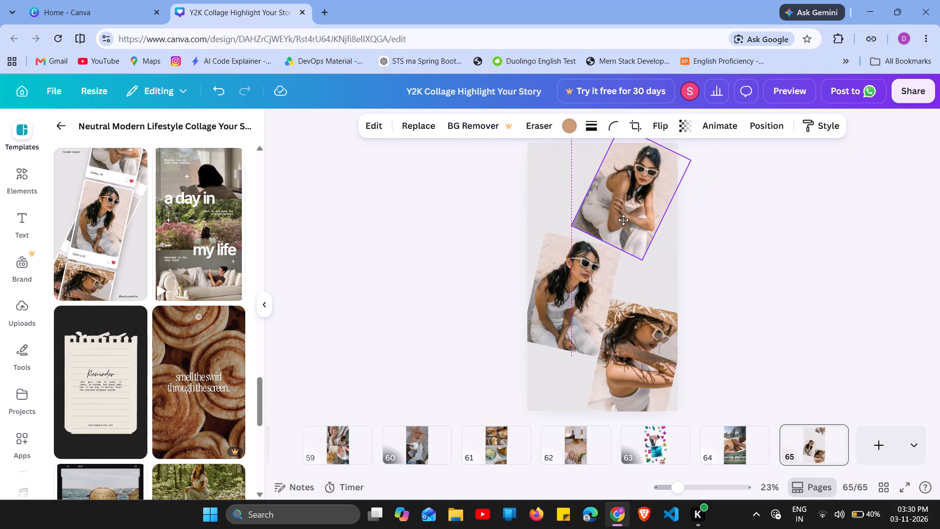
pyautogui.moveTo(623, 220); pyautogui.dragTo(621, 221)
pyautogui.click(762, 213)
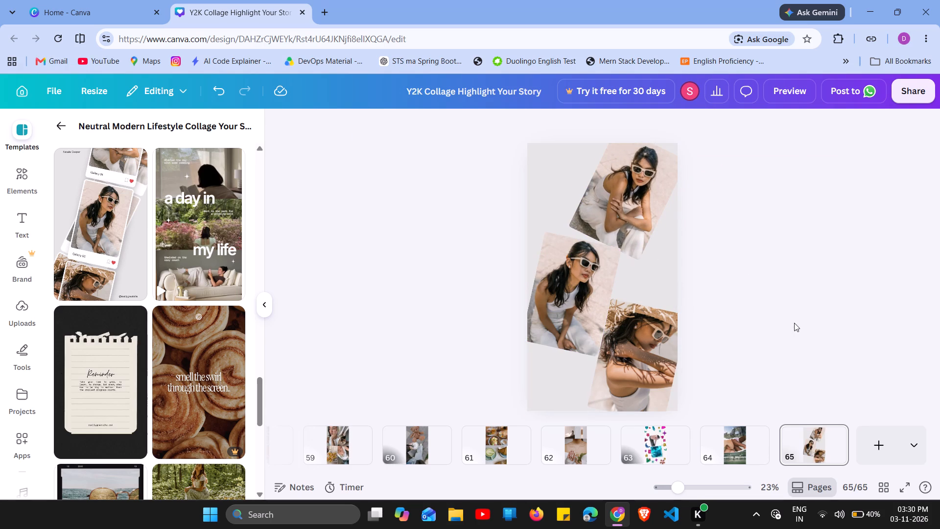
# Add page 66 and apply the "a day in my life" template.
pyautogui.click(888, 437)
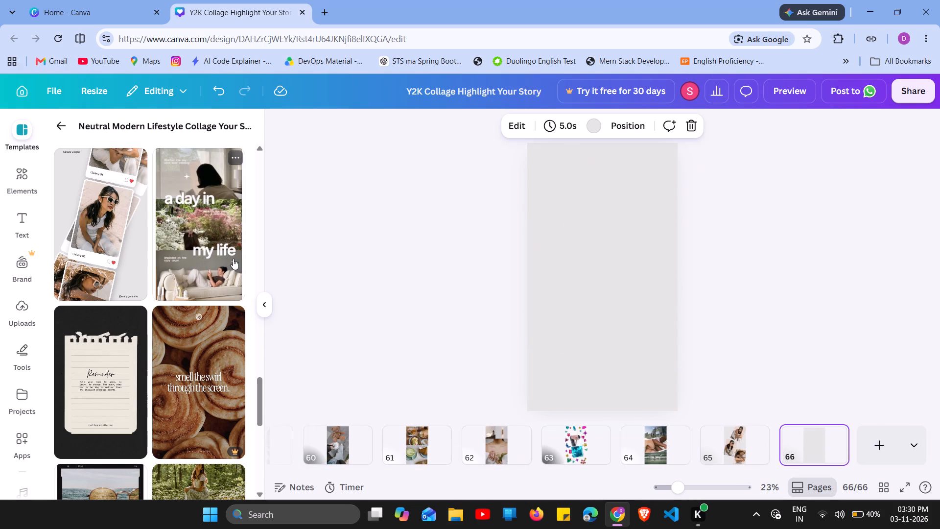
pyautogui.click(223, 243)
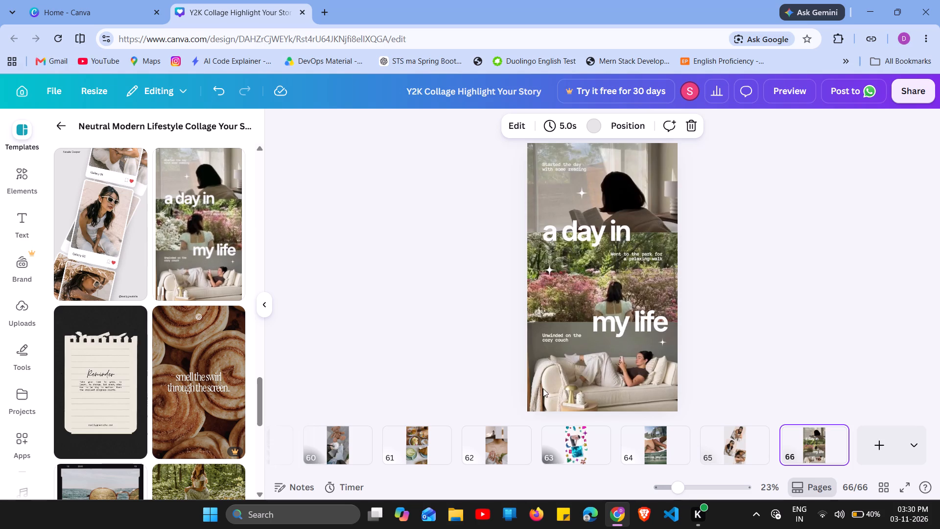
# Reposition and enlarge the three-clip video grid behind the text on page 66 so it covers the whole page.
pyautogui.click(606, 320)
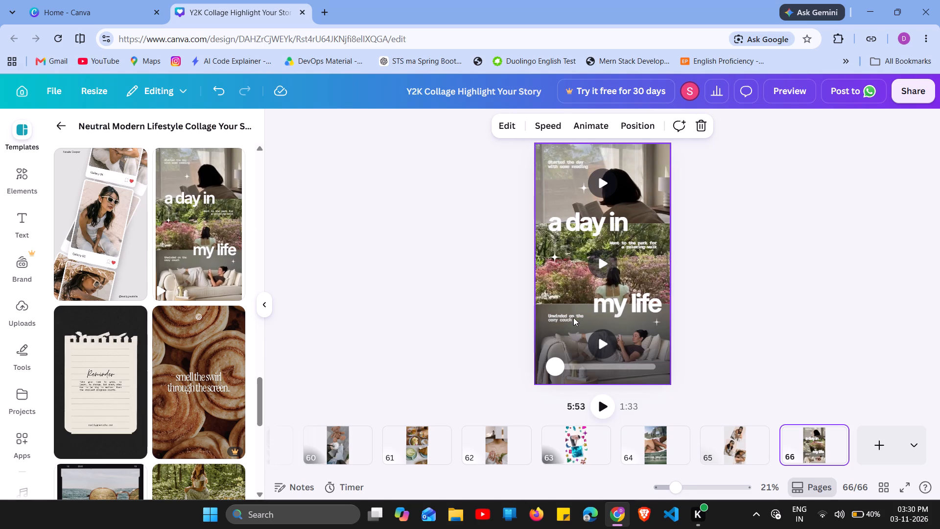
pyautogui.moveTo(573, 317); pyautogui.dragTo(573, 310)
pyautogui.moveTo(628, 345); pyautogui.dragTo(621, 352)
pyautogui.click(620, 333)
pyautogui.moveTo(576, 342); pyautogui.dragTo(573, 352)
pyautogui.moveTo(576, 332); pyautogui.dragTo(575, 347)
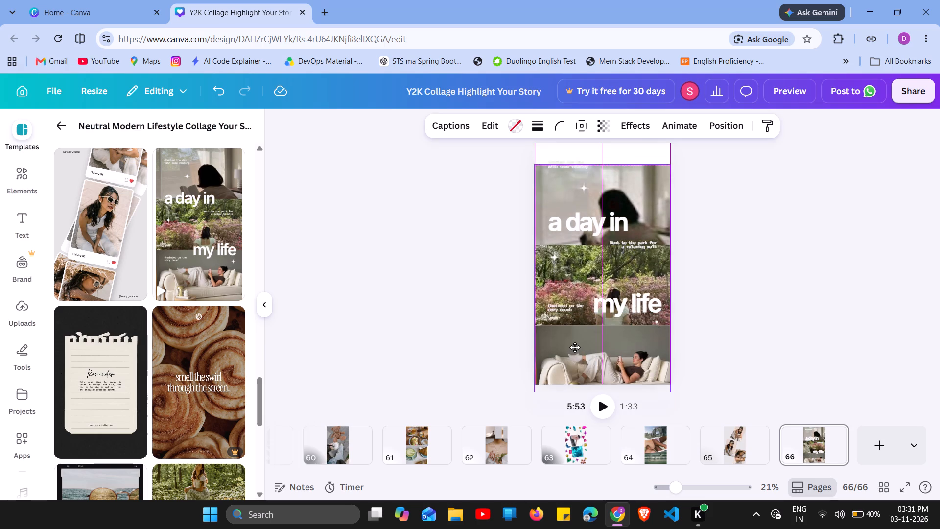
pyautogui.moveTo(575, 347); pyautogui.dragTo(569, 366)
pyautogui.moveTo(592, 323); pyautogui.dragTo(619, 324)
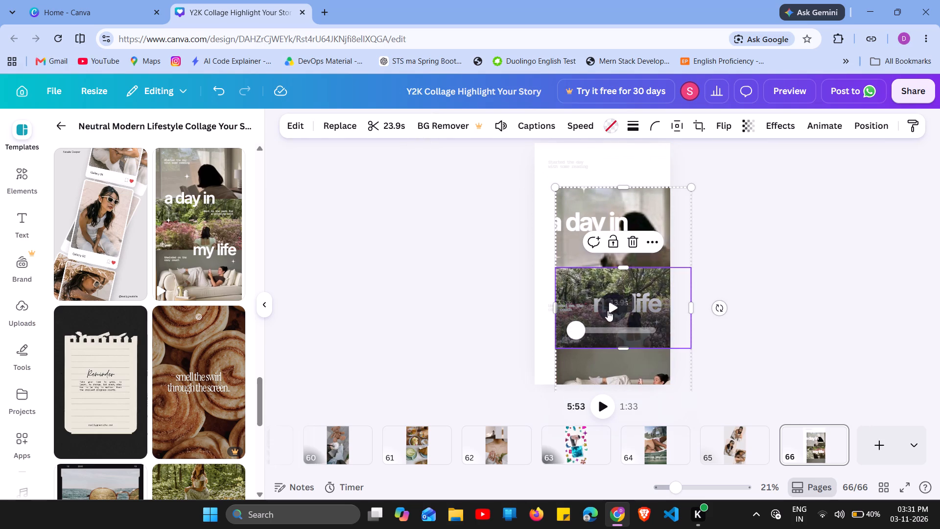
pyautogui.moveTo(553, 225); pyautogui.dragTo(494, 203)
pyautogui.moveTo(591, 186); pyautogui.dragTo(606, 104)
pyautogui.moveTo(622, 343); pyautogui.dragTo(608, 345)
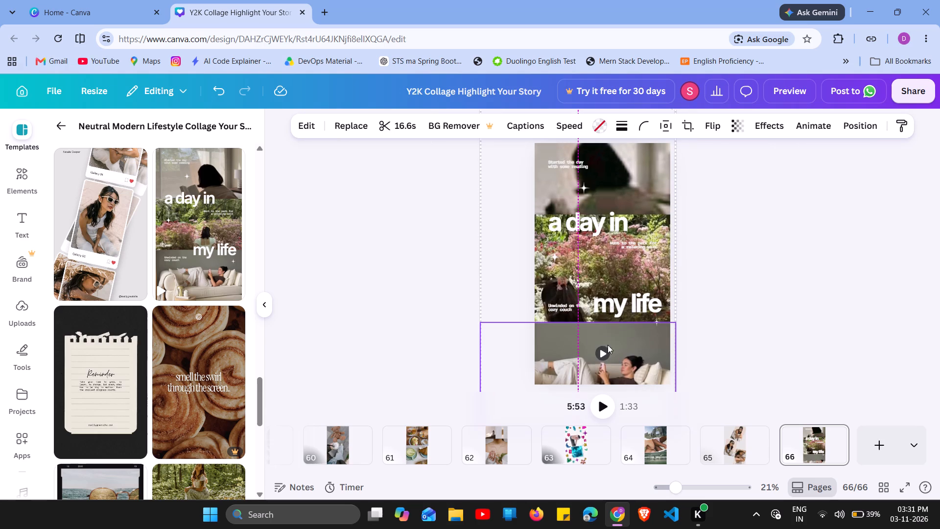
# Add page 67 and apply the forest "Happy Birthday" torn-paper template.
pyautogui.click(871, 446)
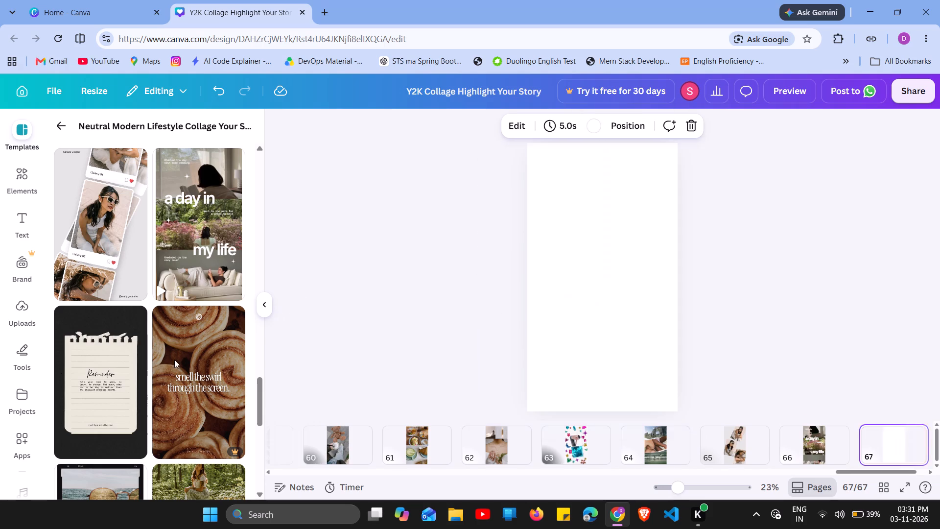
pyautogui.scroll(-1, 134, 353)
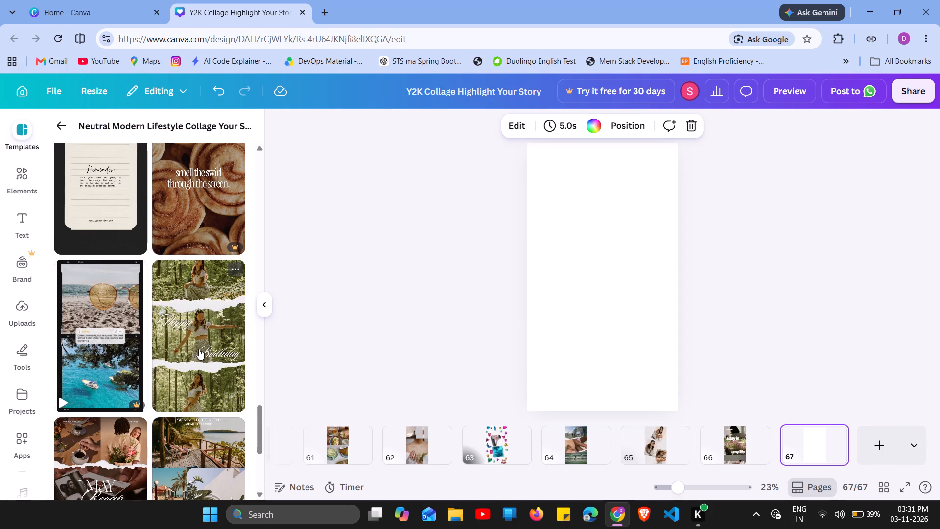
pyautogui.scroll(-1, 199, 349)
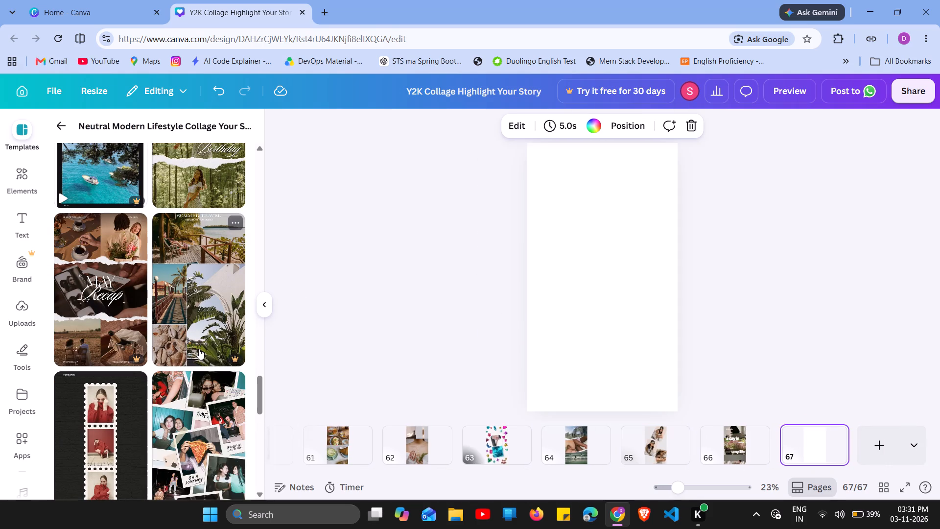
pyautogui.scroll(1, 199, 349)
pyautogui.click(199, 348)
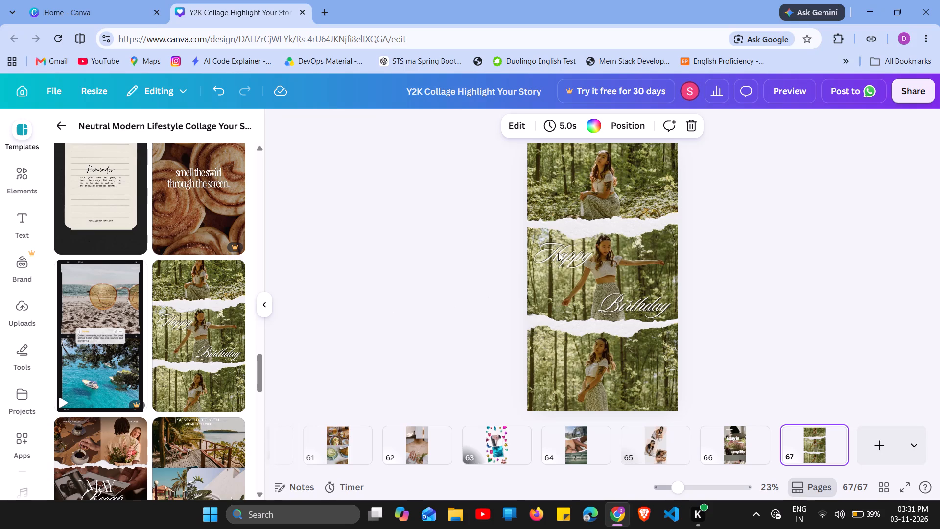
# Delete the "Happy" and "Birthday" text from page 67.
pyautogui.click(590, 229)
pyautogui.moveTo(574, 252); pyautogui.dragTo(574, 262)
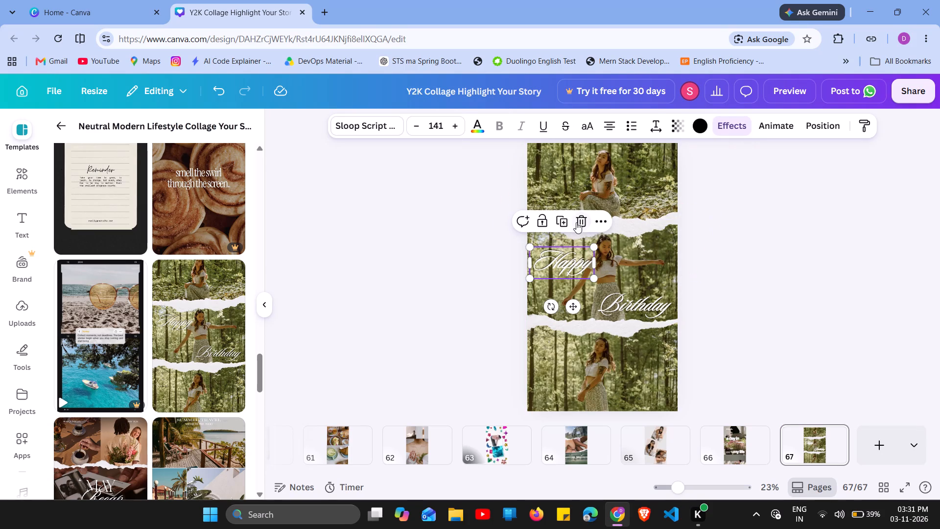
pyautogui.click(576, 220)
pyautogui.click(639, 304)
pyautogui.click(648, 258)
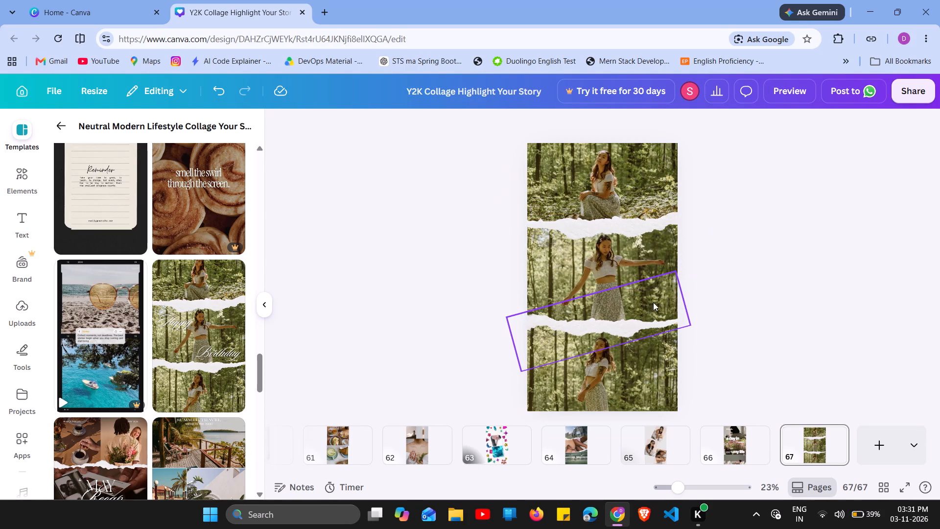
# Delete the middle photo and both torn-paper strips on page 67, leaving only the top and bottom photos.
pyautogui.click(653, 302)
pyautogui.click(631, 318)
pyautogui.moveTo(597, 299); pyautogui.dragTo(604, 266)
pyautogui.click(622, 167)
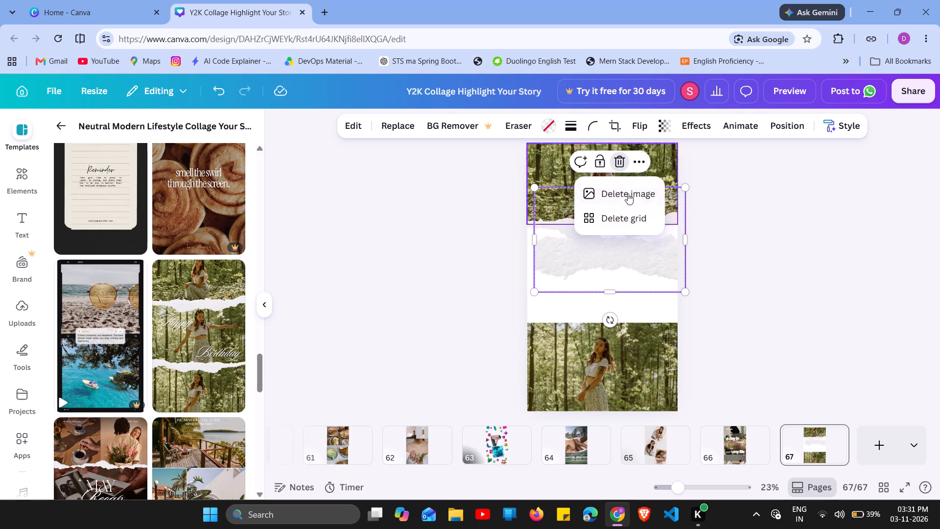
pyautogui.click(604, 216)
pyautogui.click(601, 225)
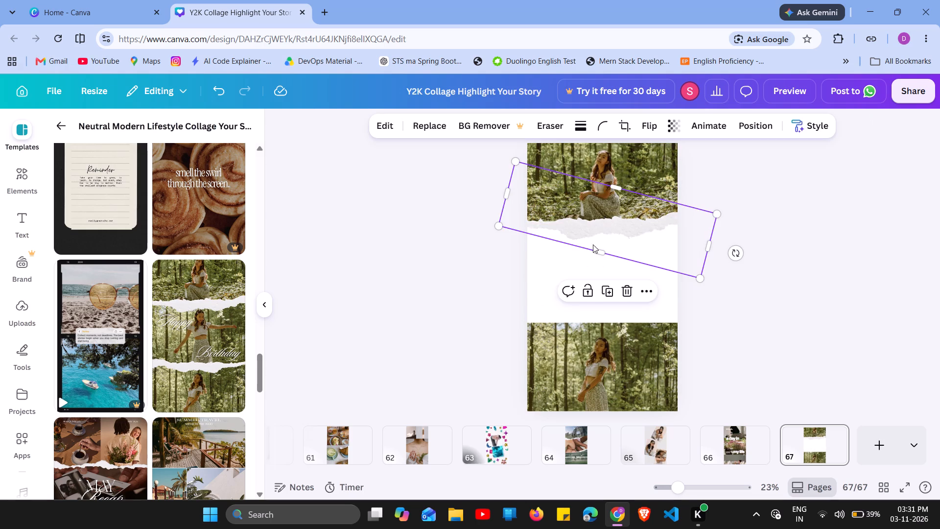
pyautogui.click(623, 292)
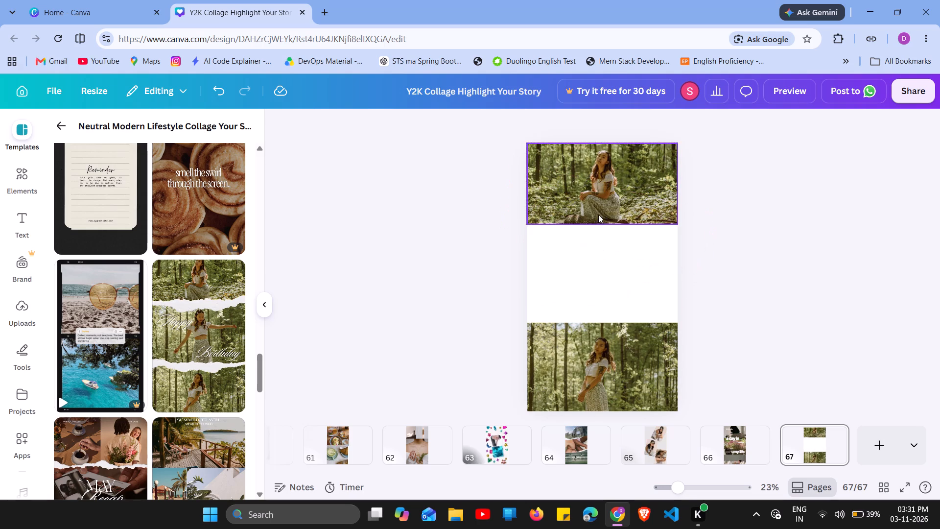
# Extend the top photo downward and the bottom photo upward on page 67 until they meet and fill the page.
pyautogui.click(598, 215)
pyautogui.moveTo(598, 223); pyautogui.dragTo(601, 264)
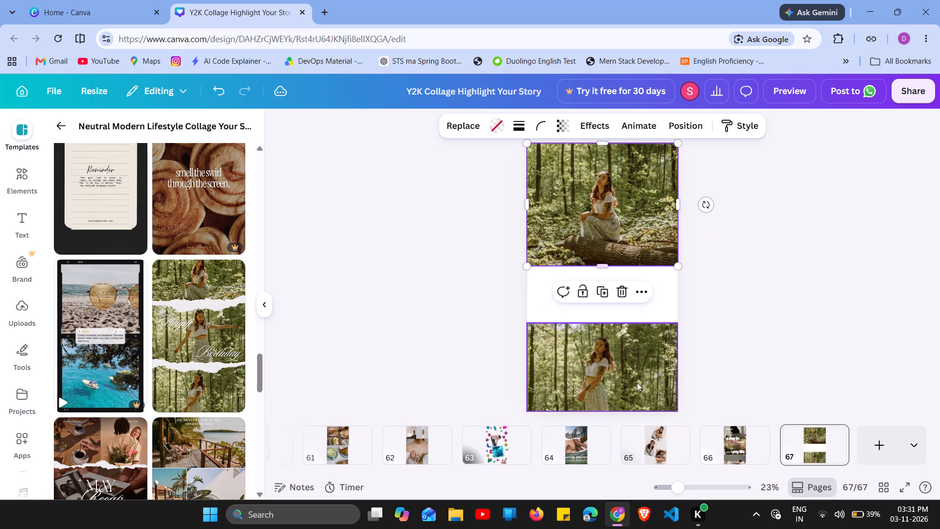
pyautogui.click(618, 359)
pyautogui.moveTo(601, 324); pyautogui.dragTo(604, 289)
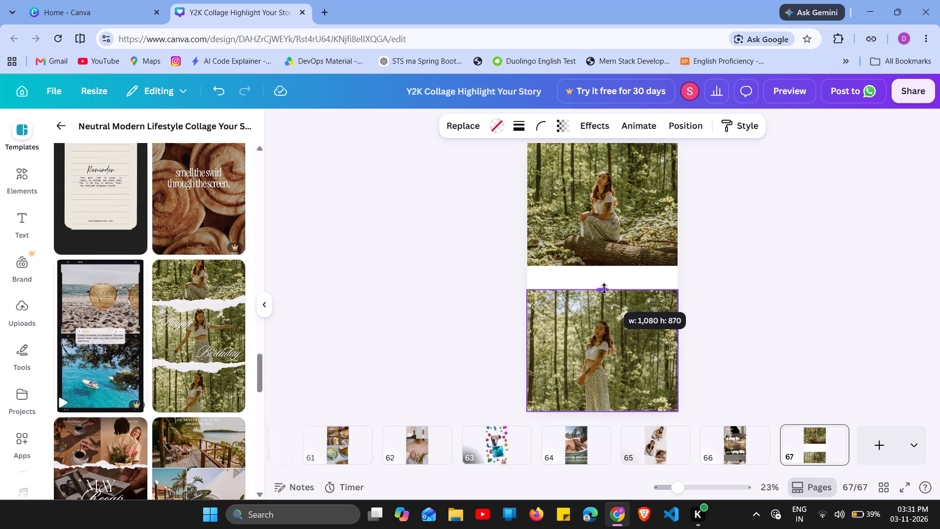
pyautogui.moveTo(604, 289); pyautogui.dragTo(604, 267)
pyautogui.click(784, 263)
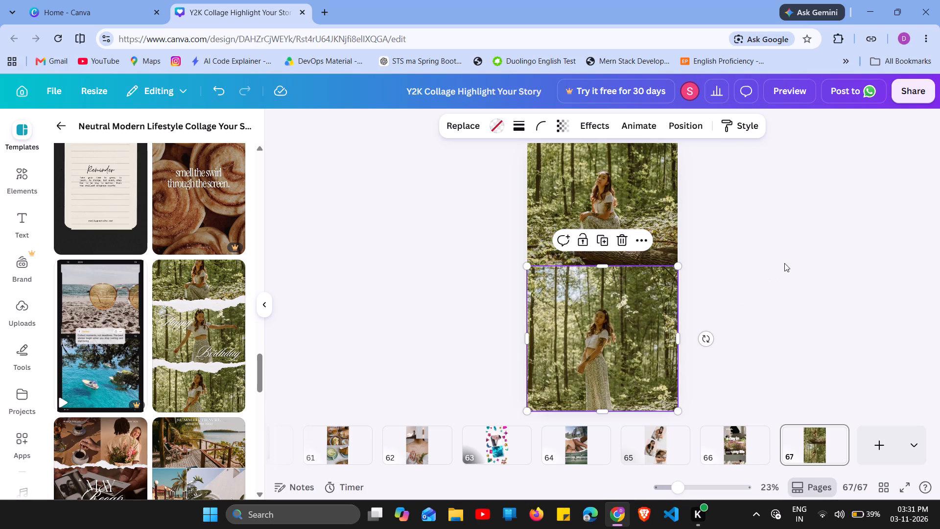
# Add page 68 and apply the rust-coloured template with the Gallery 01 and Gallery 02 photo cards.
pyautogui.click(859, 453)
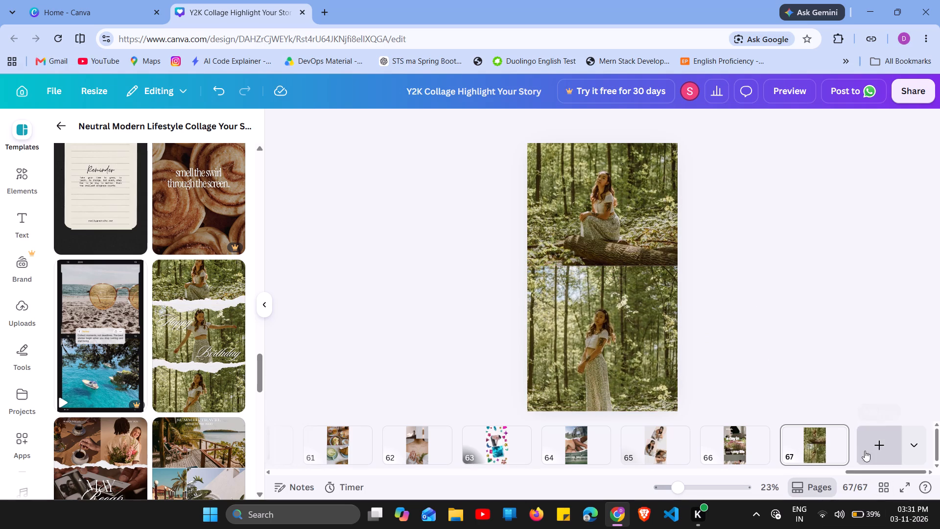
pyautogui.scroll(-2, 179, 326)
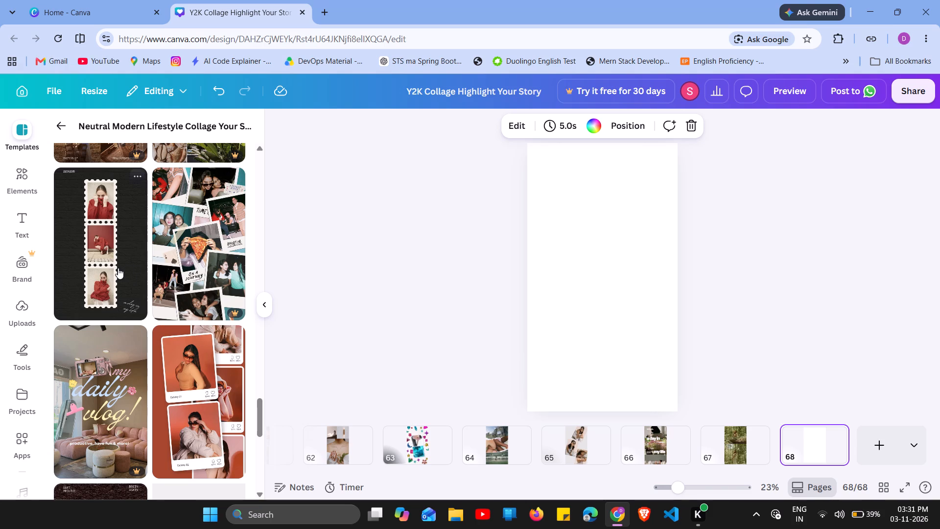
pyautogui.click(185, 394)
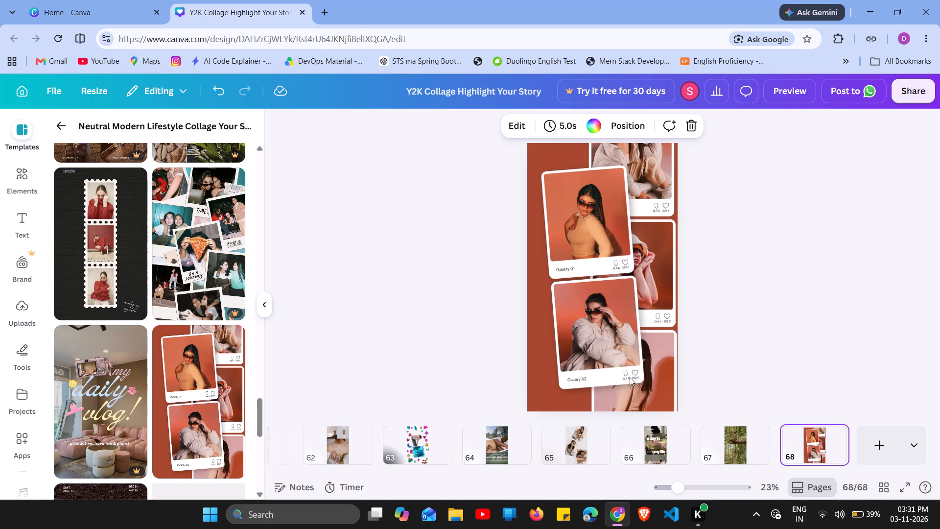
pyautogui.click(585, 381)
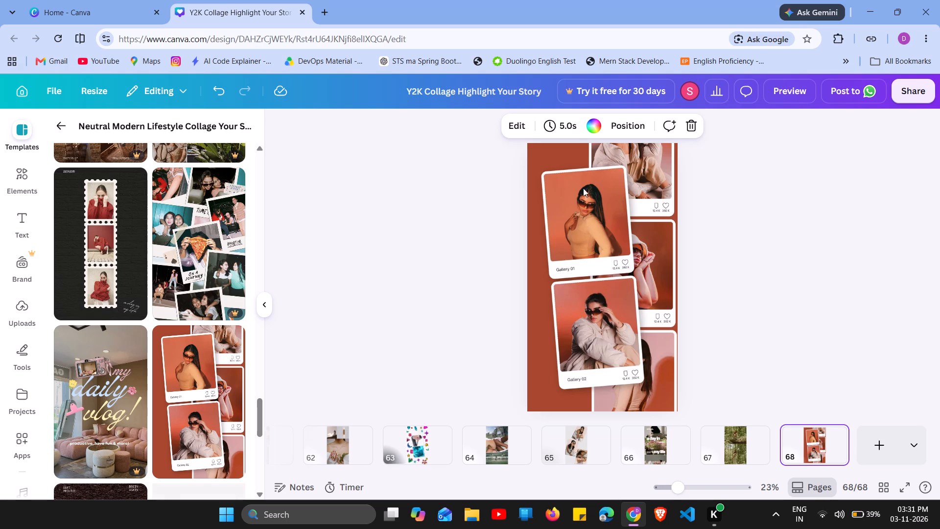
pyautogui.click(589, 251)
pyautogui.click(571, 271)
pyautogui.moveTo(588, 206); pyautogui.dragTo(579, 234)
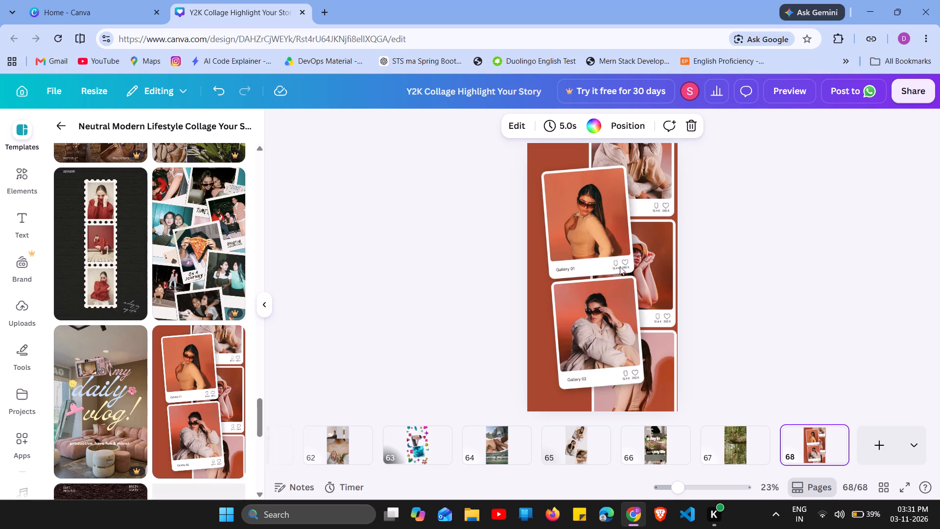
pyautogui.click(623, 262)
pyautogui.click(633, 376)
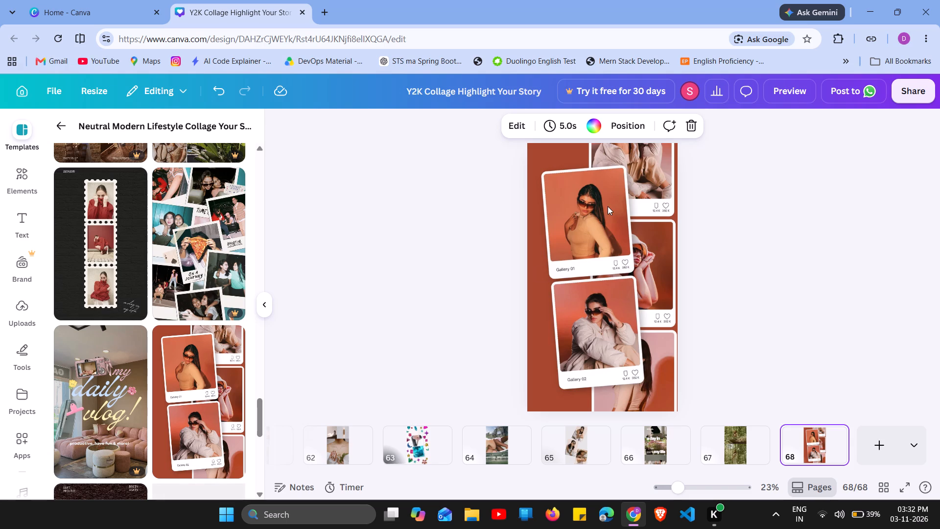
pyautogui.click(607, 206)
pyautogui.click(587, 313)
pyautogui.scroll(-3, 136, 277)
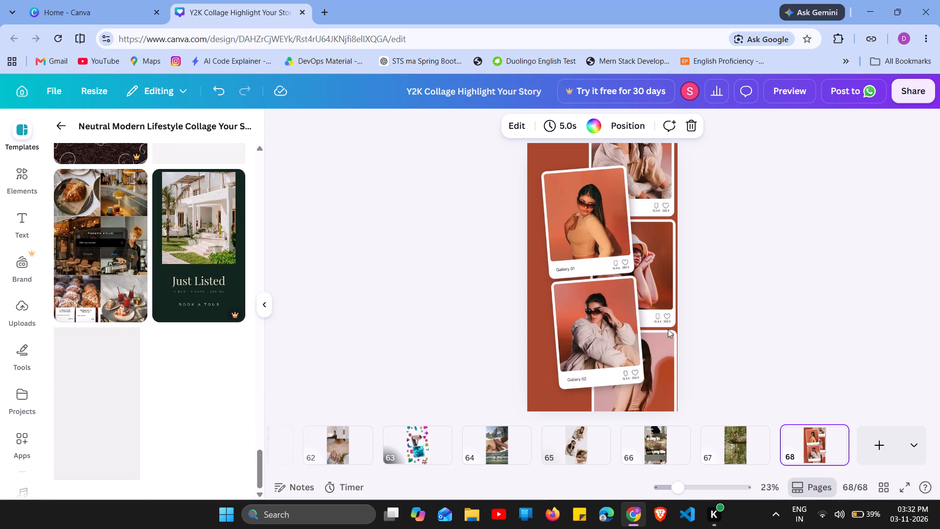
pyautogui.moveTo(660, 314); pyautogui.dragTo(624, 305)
# Shift the Gallery 02 photo on page 68 slightly left and up, off its white card frame.
pyautogui.click(632, 385)
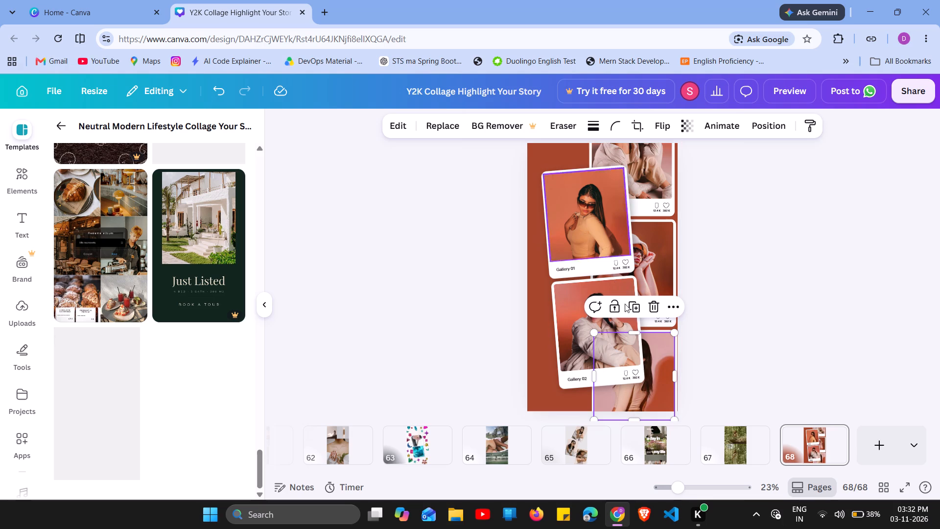
pyautogui.click(642, 351)
pyautogui.moveTo(575, 323); pyautogui.dragTo(560, 320)
# Delete the white card frames behind the Gallery 02, Gallery 01 and middle-right photos on page 68.
pyautogui.click(611, 380)
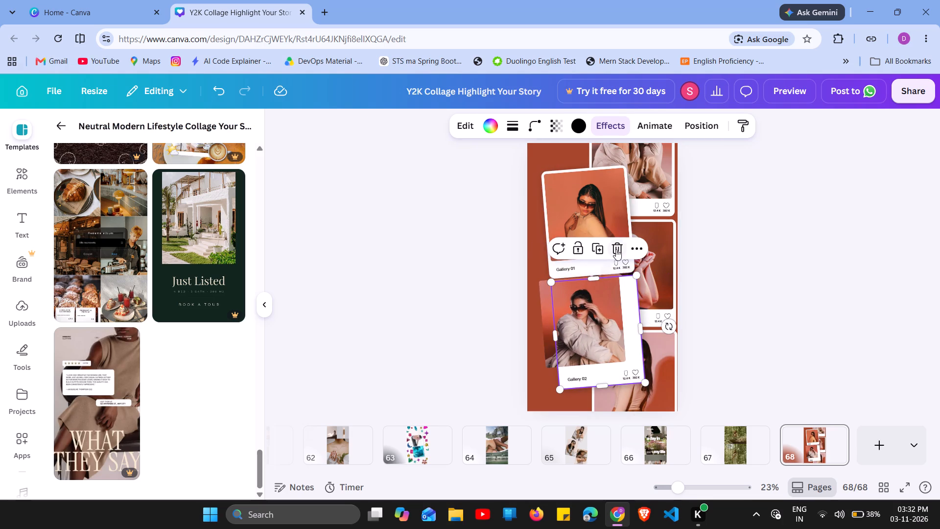
pyautogui.click(616, 249)
pyautogui.click(629, 270)
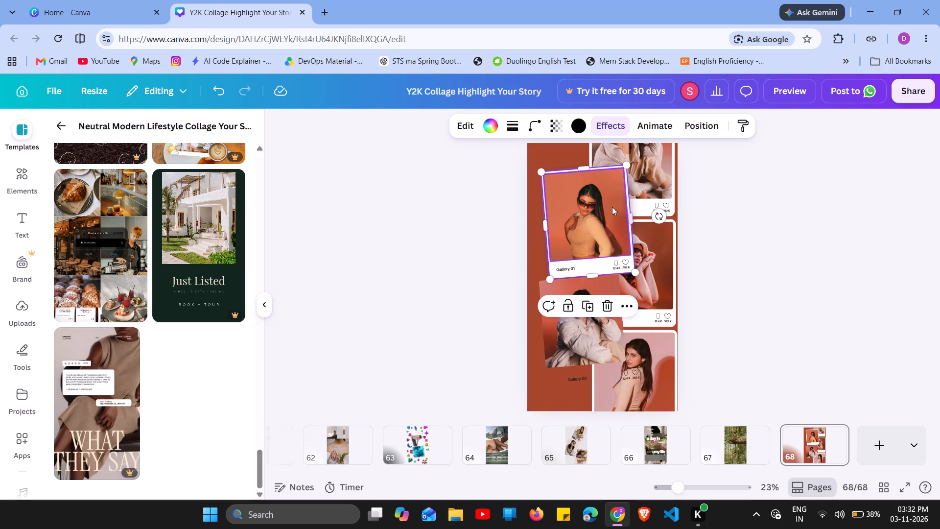
pyautogui.click(606, 308)
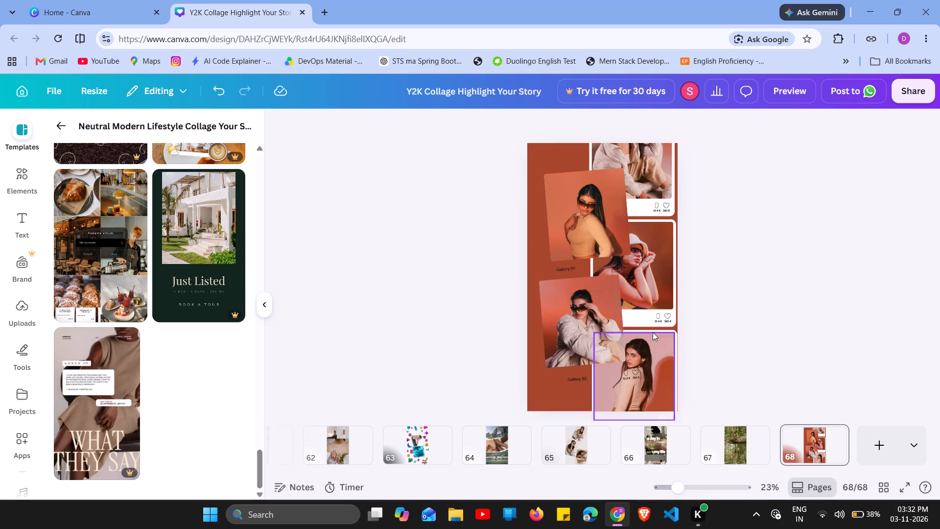
pyautogui.click(656, 320)
pyautogui.click(638, 316)
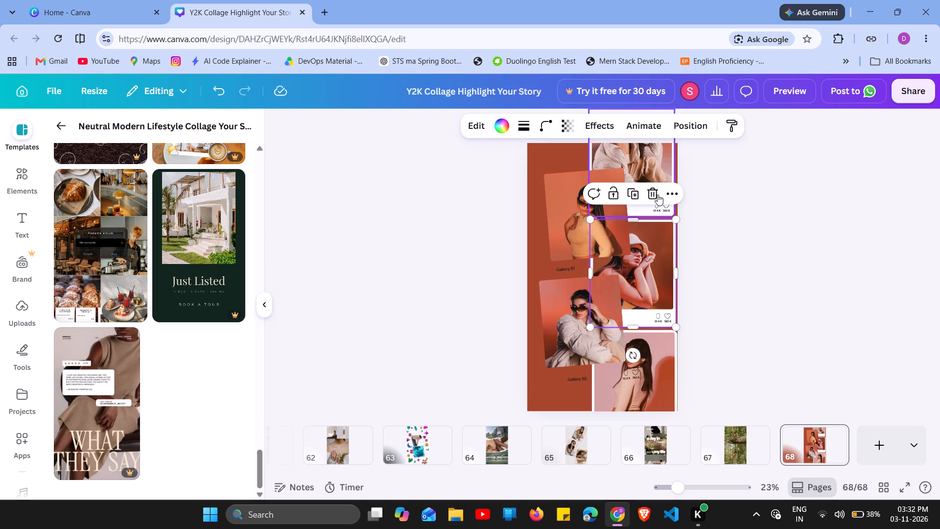
pyautogui.click(644, 191)
# Delete the two reaction icons and their counts beneath the middle-right photo on page 68.
pyautogui.click(658, 319)
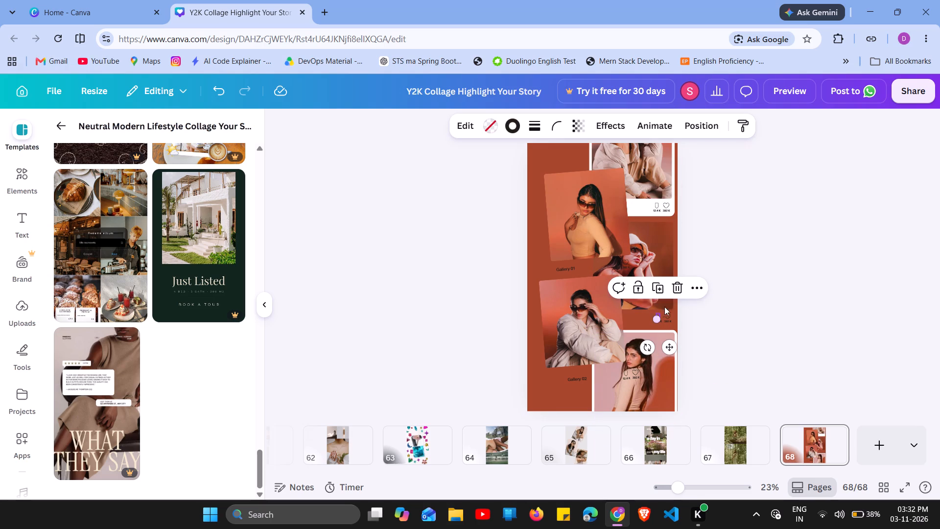
pyautogui.click(676, 288)
pyautogui.click(668, 314)
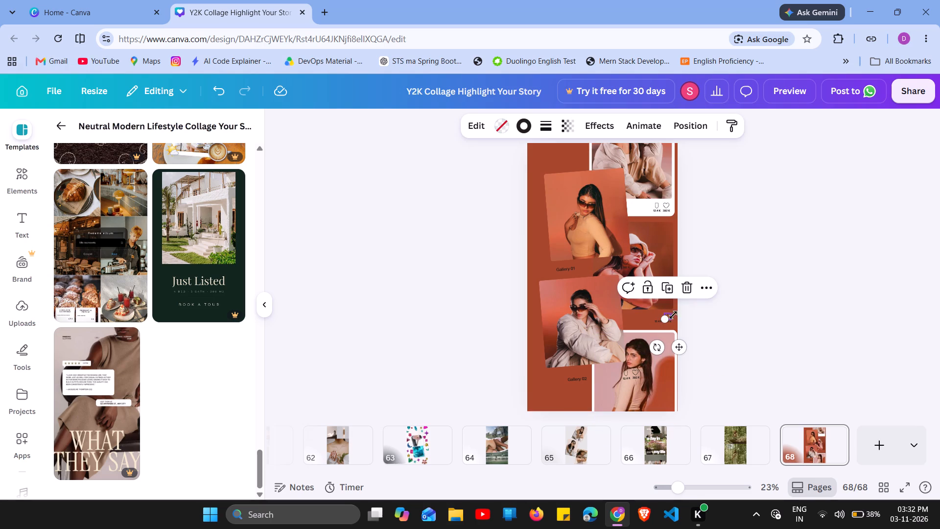
pyautogui.click(687, 286)
pyautogui.click(665, 324)
pyautogui.click(666, 320)
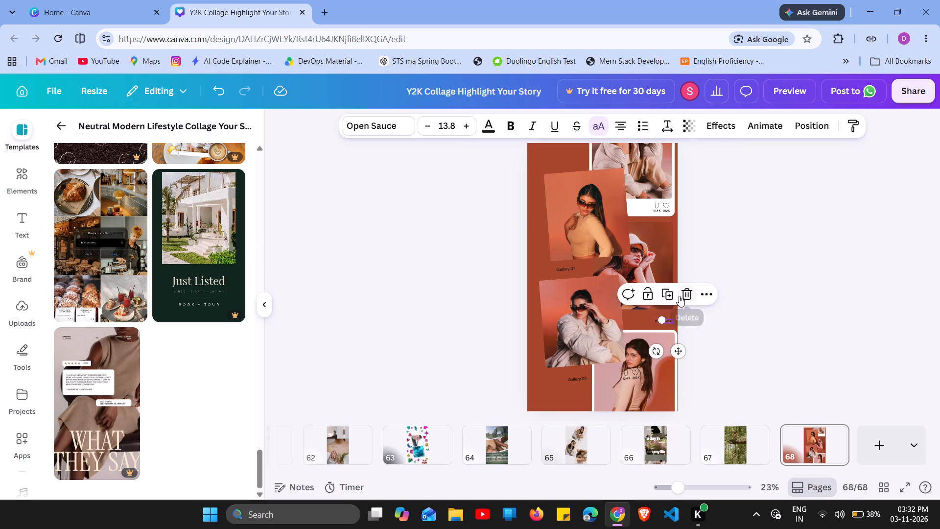
pyautogui.click(685, 294)
pyautogui.click(658, 321)
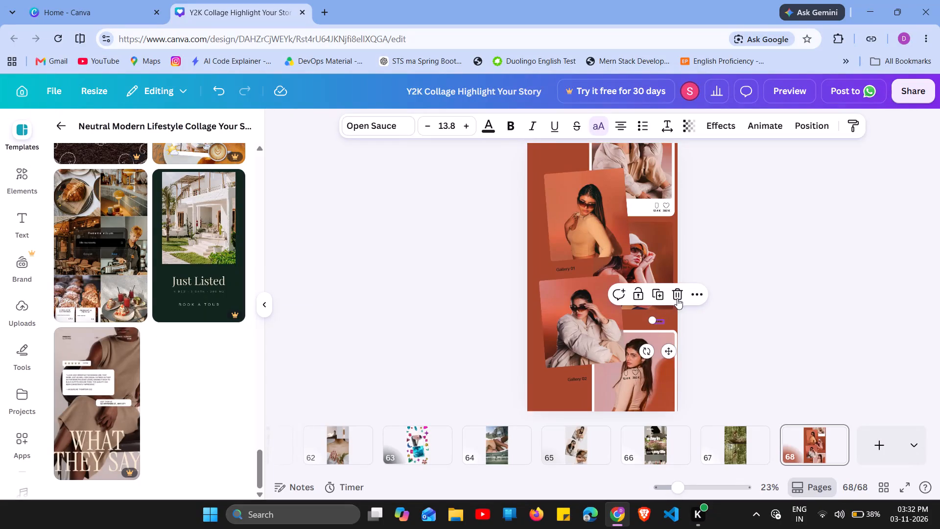
pyautogui.click(675, 296)
# Delete the two reaction icons and their counts over the bottom-right photo on page 68.
pyautogui.click(637, 372)
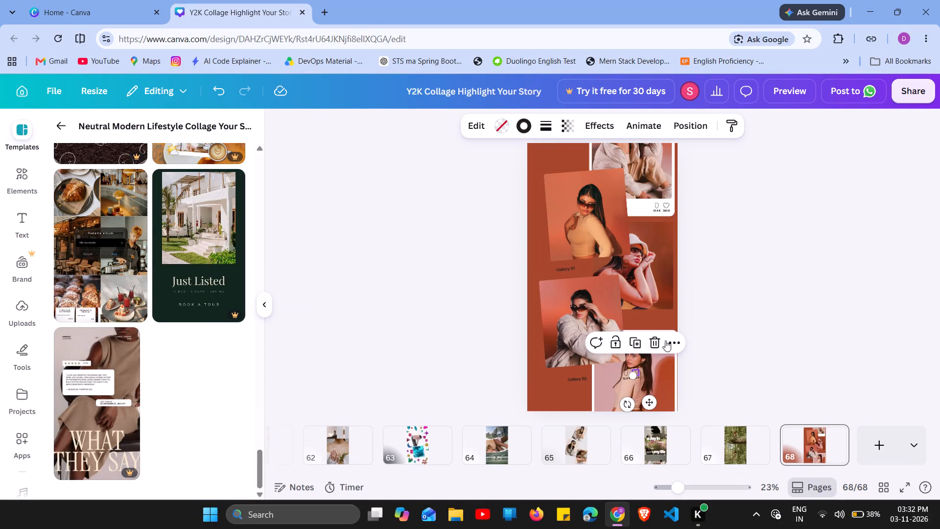
pyautogui.click(648, 342)
pyautogui.click(635, 378)
pyautogui.click(656, 341)
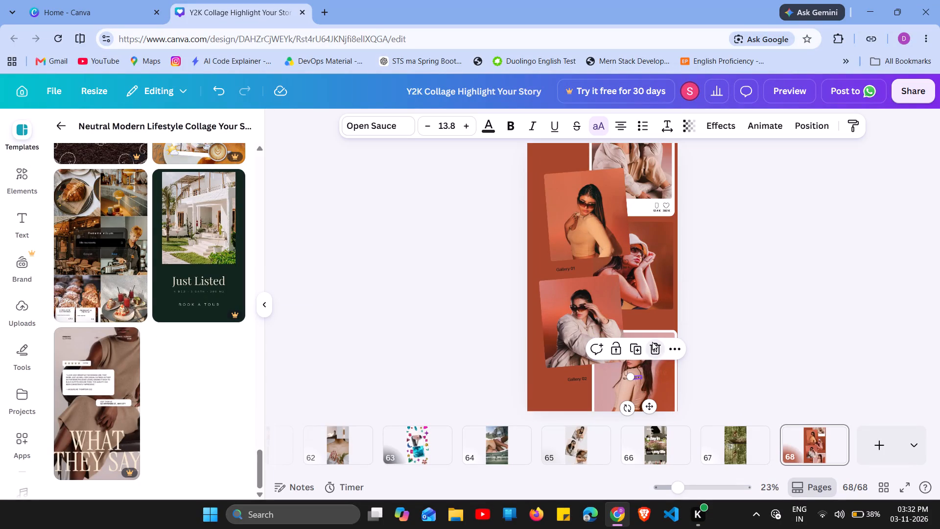
pyautogui.click(627, 372)
pyautogui.click(642, 342)
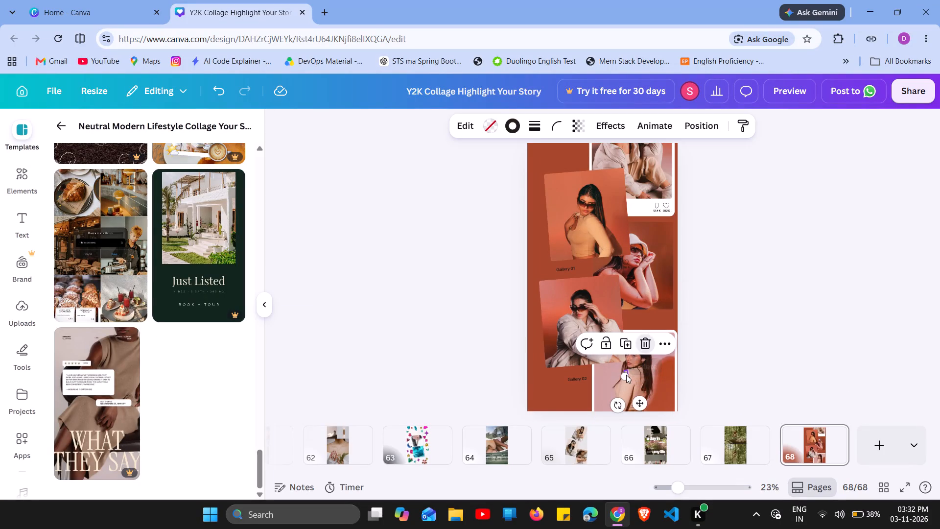
pyautogui.click(626, 380)
pyautogui.click(648, 343)
# Delete the Gallery 02 and Gallery 01 captions from page 68.
pyautogui.click(574, 378)
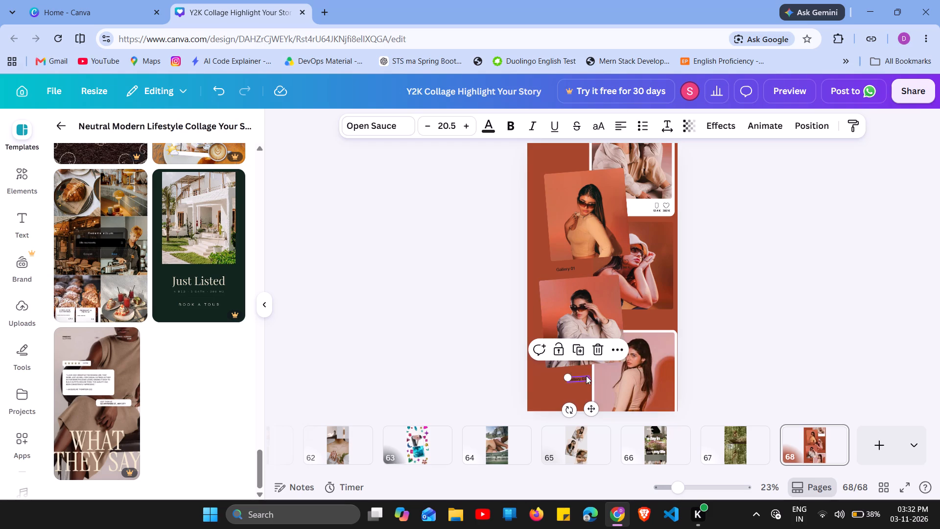
pyautogui.click(597, 352)
pyautogui.click(569, 269)
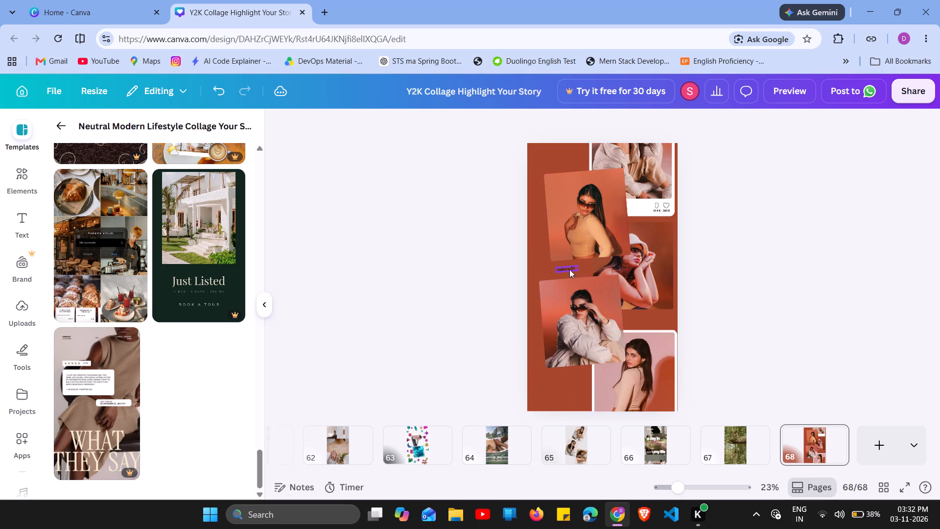
pyautogui.click(591, 243)
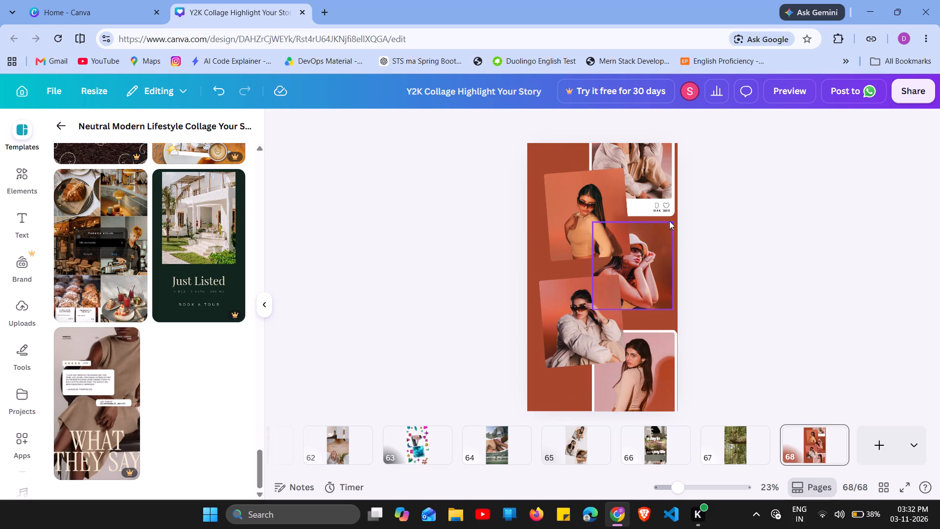
# Delete the reaction icons, their counts and the white card frame of the top-right photo on page 68.
pyautogui.click(658, 207)
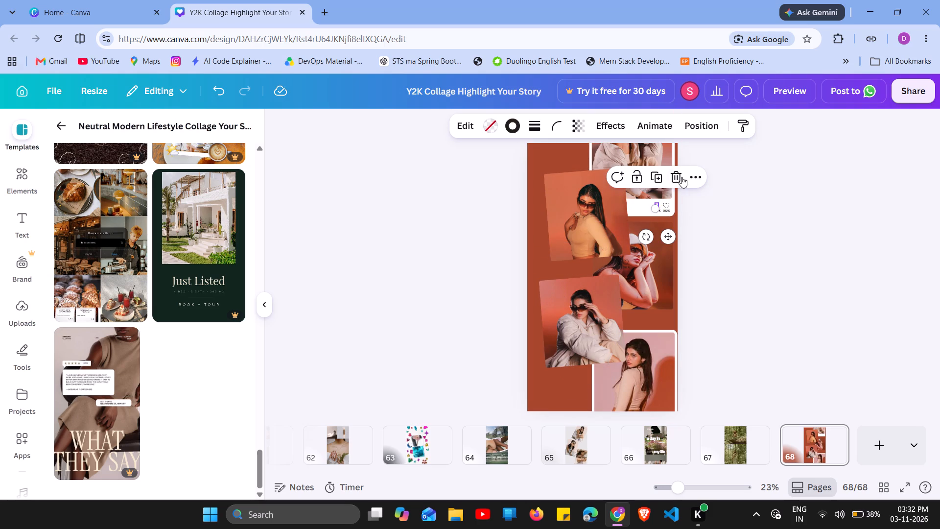
pyautogui.click(678, 173)
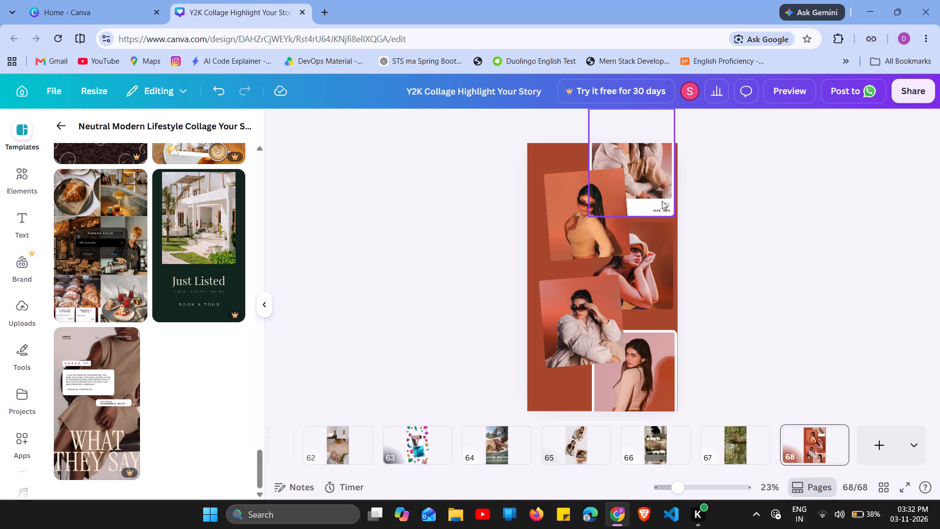
pyautogui.click(665, 204)
pyautogui.click(689, 172)
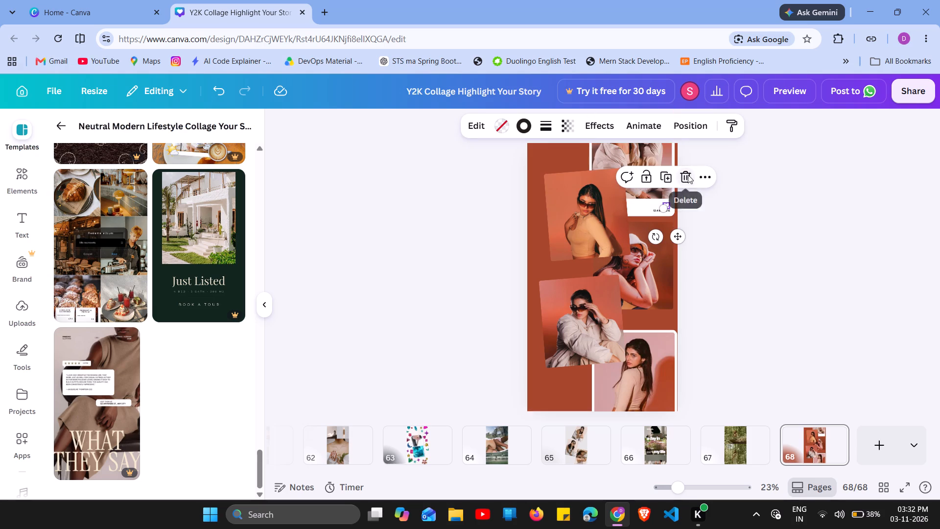
pyautogui.click(660, 210)
pyautogui.click(674, 188)
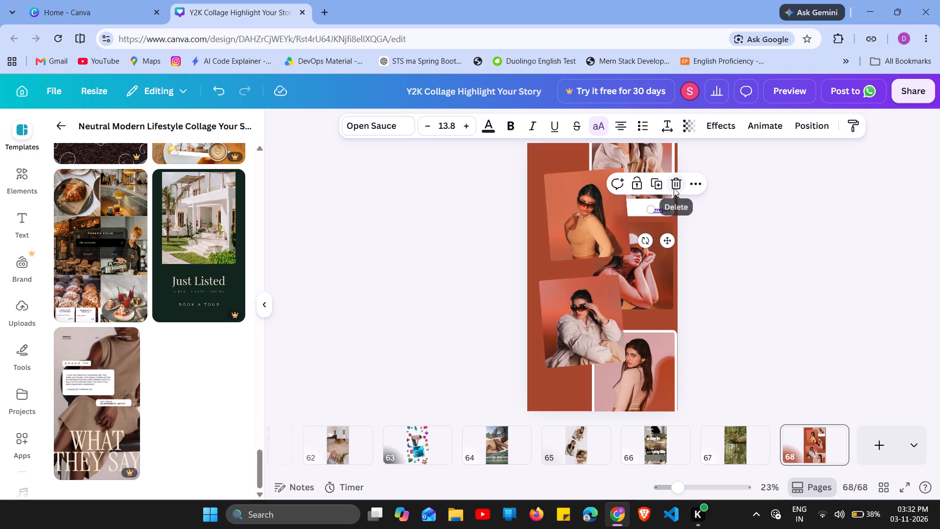
pyautogui.click(663, 207)
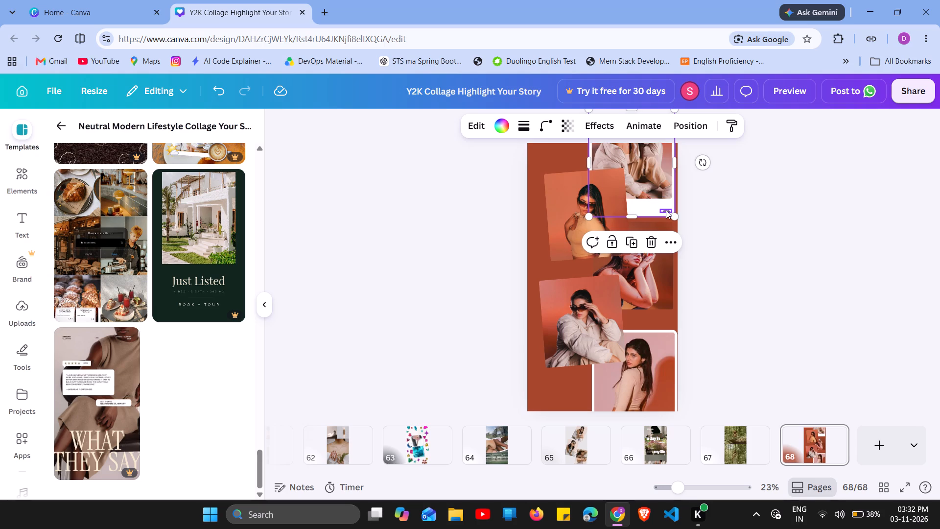
pyautogui.click(650, 236)
pyautogui.click(662, 211)
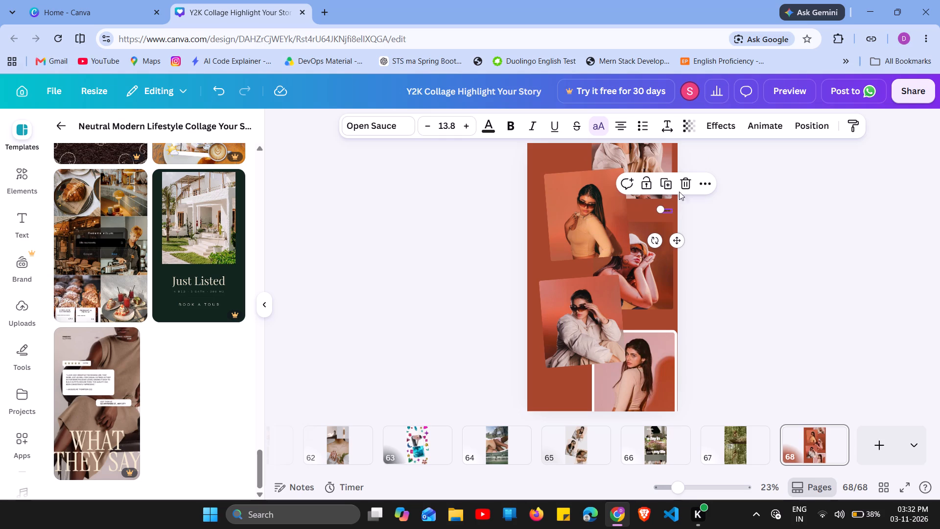
pyautogui.click(682, 184)
# Move the top-right photo down flush with the page's top edge, and shift the two left photos up and towards the left edge.
pyautogui.moveTo(642, 177); pyautogui.dragTo(661, 216)
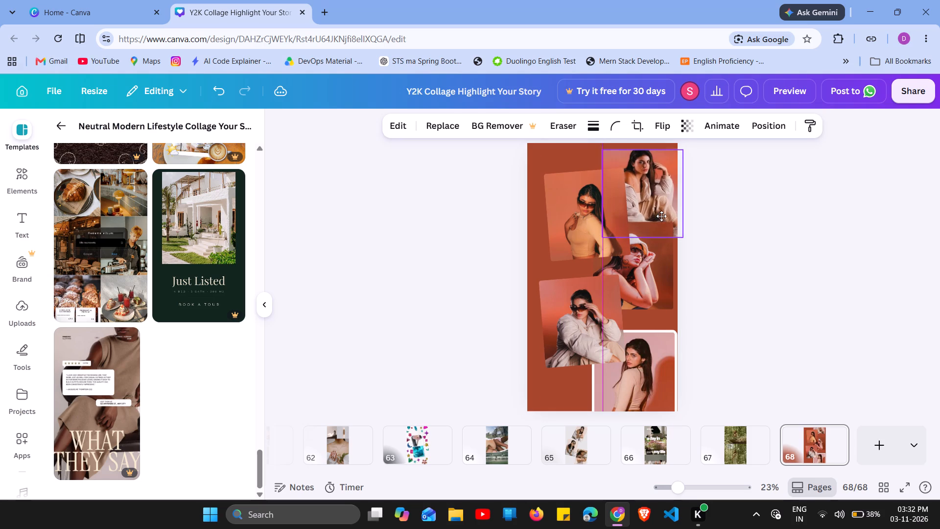
pyautogui.moveTo(661, 216); pyautogui.dragTo(661, 211)
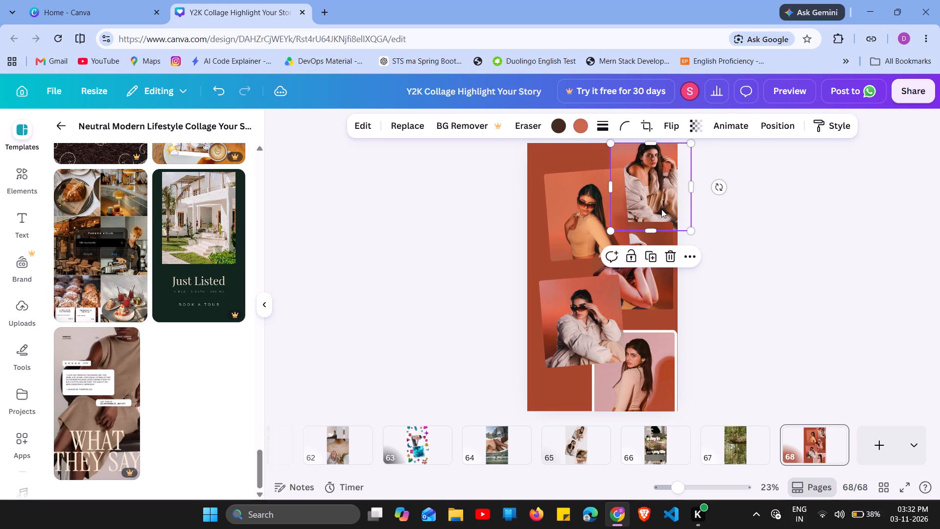
pyautogui.moveTo(587, 225); pyautogui.dragTo(572, 210)
pyautogui.moveTo(593, 335); pyautogui.dragTo(583, 332)
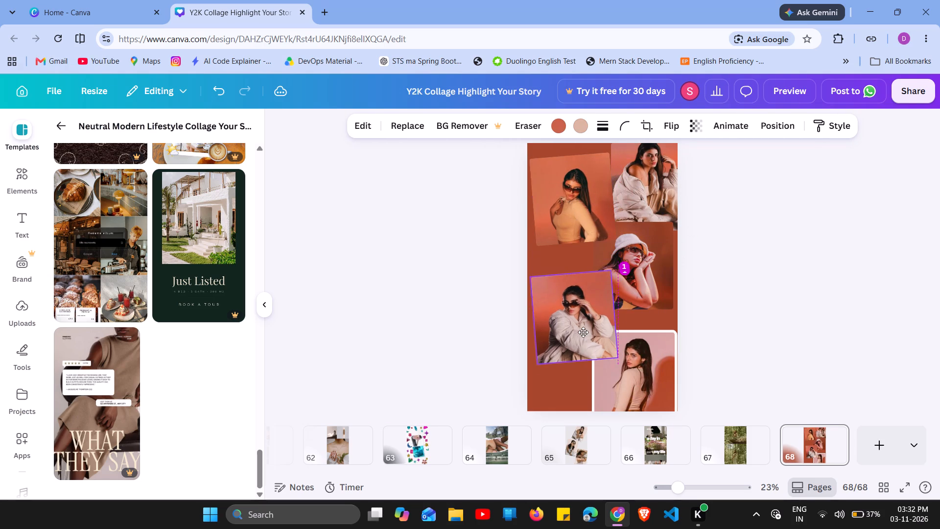
pyautogui.moveTo(583, 332); pyautogui.dragTo(566, 324)
pyautogui.click(567, 386)
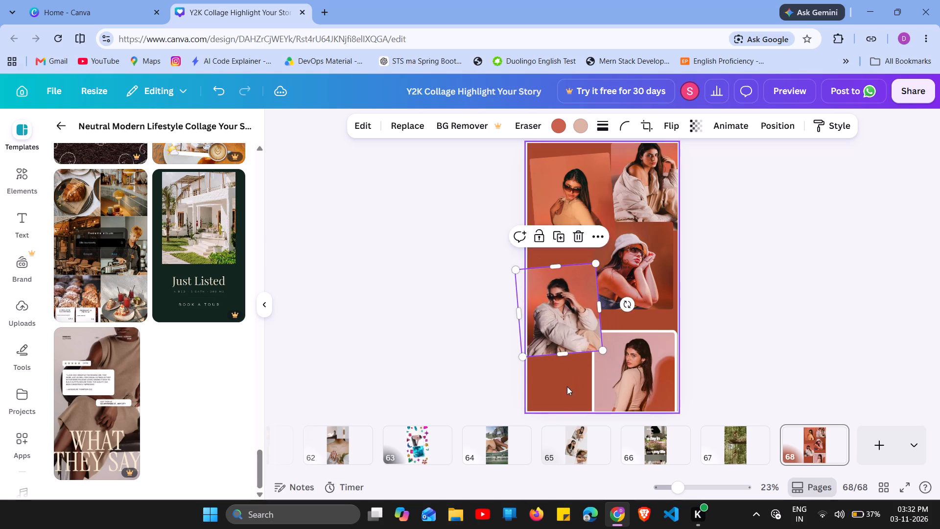
# Shift the bottom-right photo right to expose its white card frame, and delete that frame.
pyautogui.click(653, 373)
pyautogui.moveTo(654, 375); pyautogui.dragTo(664, 376)
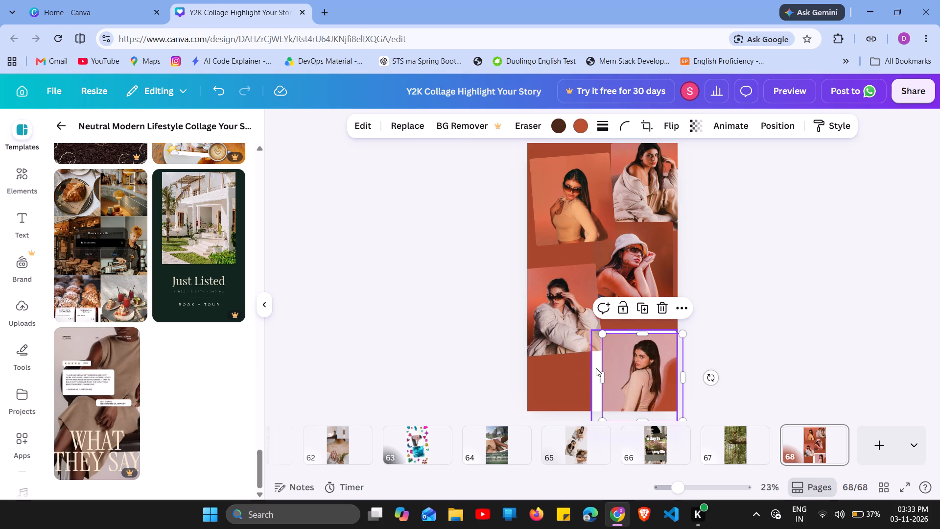
pyautogui.click(596, 368)
pyautogui.click(653, 300)
# Tilt the bottom-right photo clockwise and place it in the page's bottom-right corner, running past the edges.
pyautogui.moveTo(642, 369); pyautogui.dragTo(625, 363)
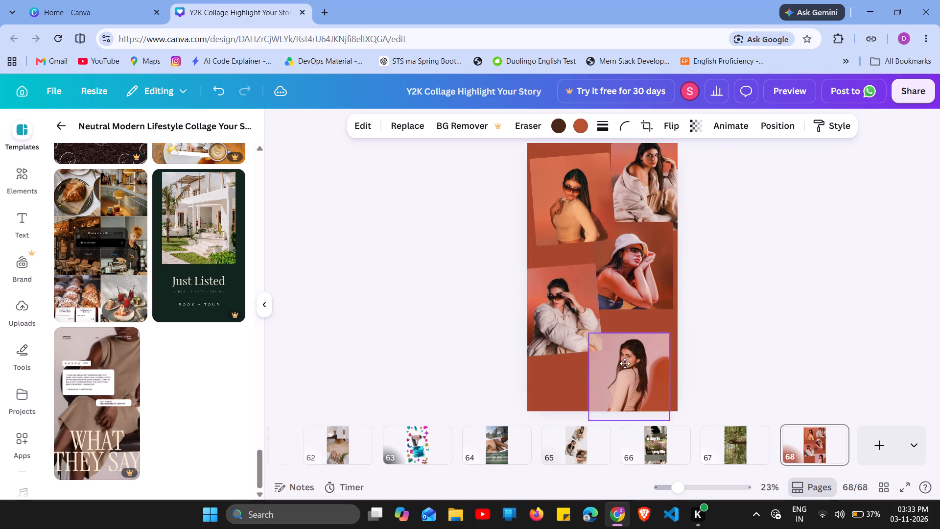
pyautogui.moveTo(625, 363); pyautogui.dragTo(623, 361)
pyautogui.moveTo(626, 361); pyautogui.dragTo(648, 366)
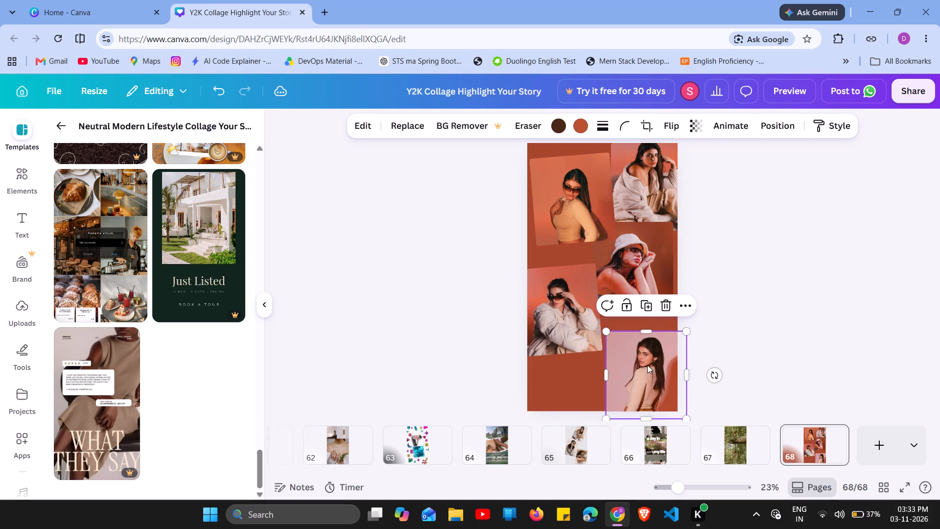
pyautogui.moveTo(654, 361); pyautogui.dragTo(658, 349)
pyautogui.click(658, 360)
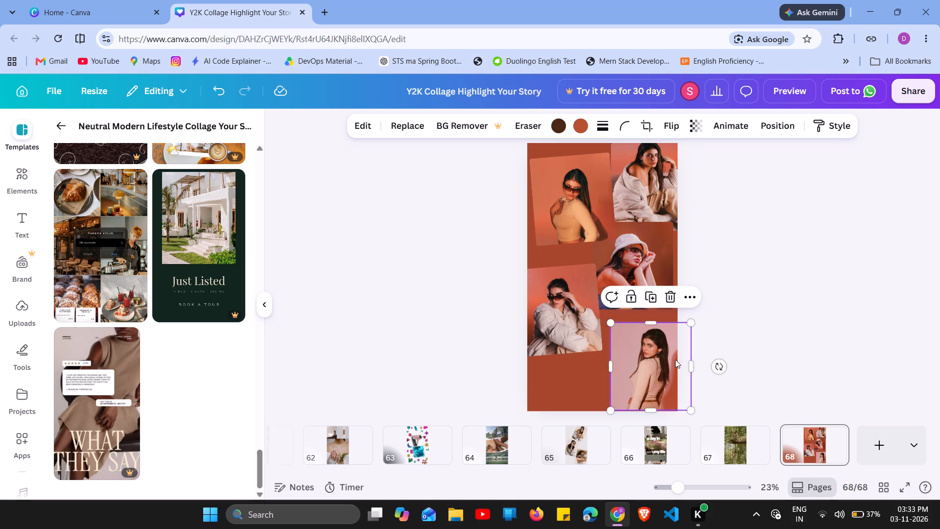
pyautogui.moveTo(715, 368); pyautogui.dragTo(712, 385)
pyautogui.moveTo(643, 358); pyautogui.dragTo(636, 363)
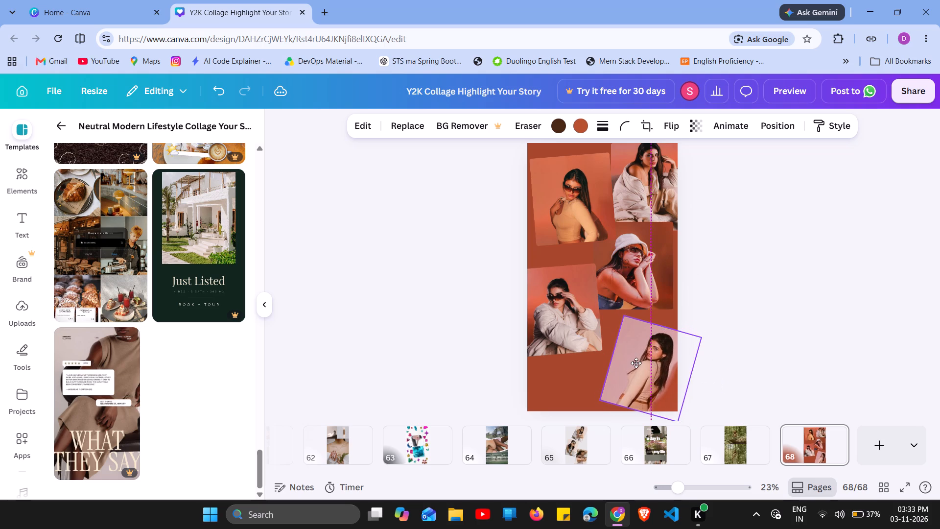
pyautogui.moveTo(636, 363); pyautogui.dragTo(633, 364)
pyautogui.moveTo(633, 364); pyautogui.dragTo(636, 366)
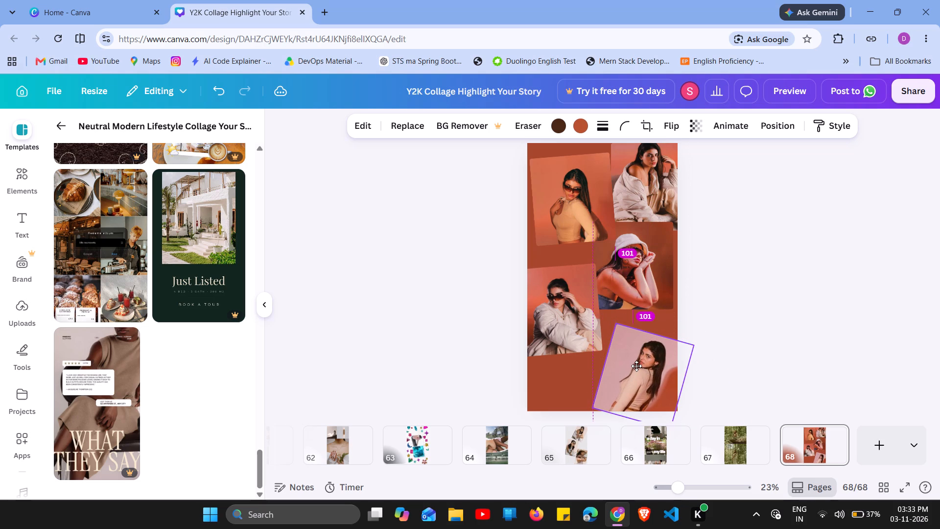
pyautogui.moveTo(636, 366); pyautogui.dragTo(637, 375)
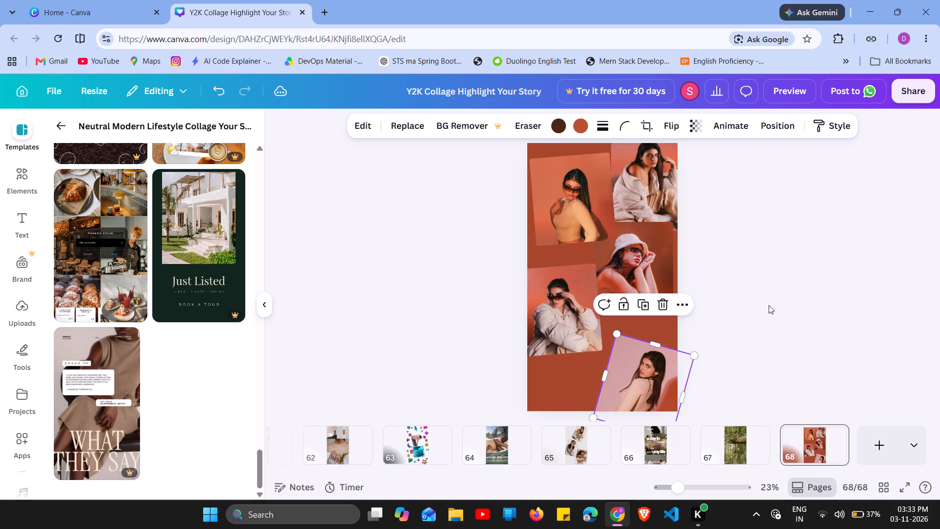
pyautogui.click(769, 305)
# Move the lower-left photo down into the page's bottom-left corner and lower the middle-right photo of the woman in the white hat.
pyautogui.moveTo(570, 298); pyautogui.dragTo(568, 333)
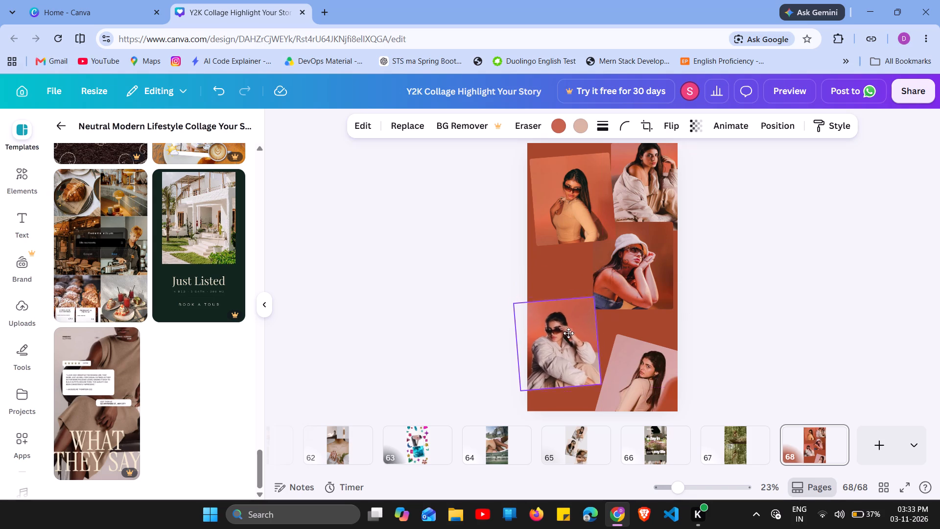
pyautogui.moveTo(568, 333); pyautogui.dragTo(562, 344)
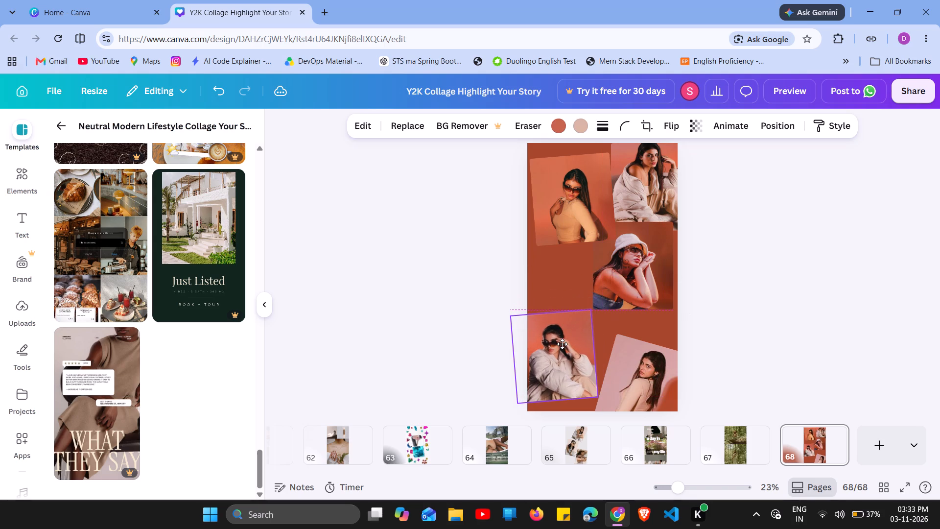
pyautogui.moveTo(562, 344); pyautogui.dragTo(565, 351)
pyautogui.click(820, 317)
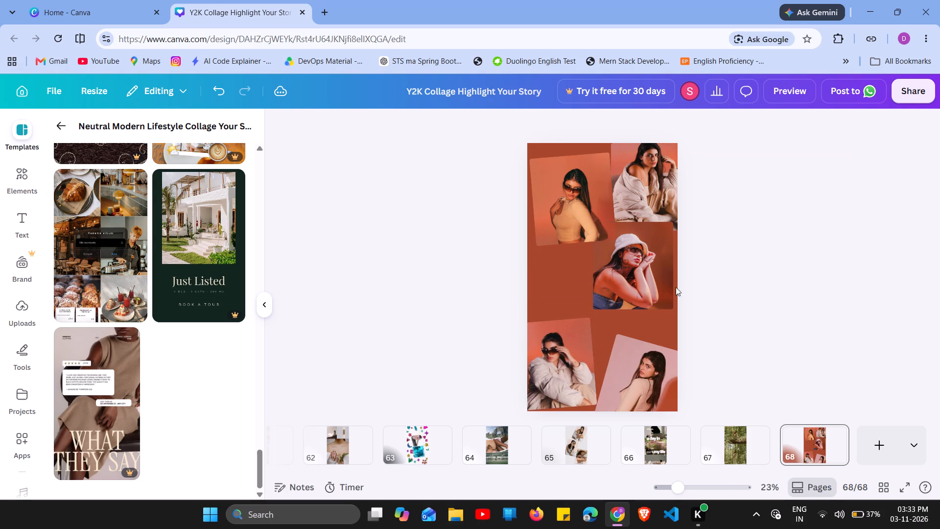
pyautogui.moveTo(635, 274); pyautogui.dragTo(637, 297)
pyautogui.click(838, 281)
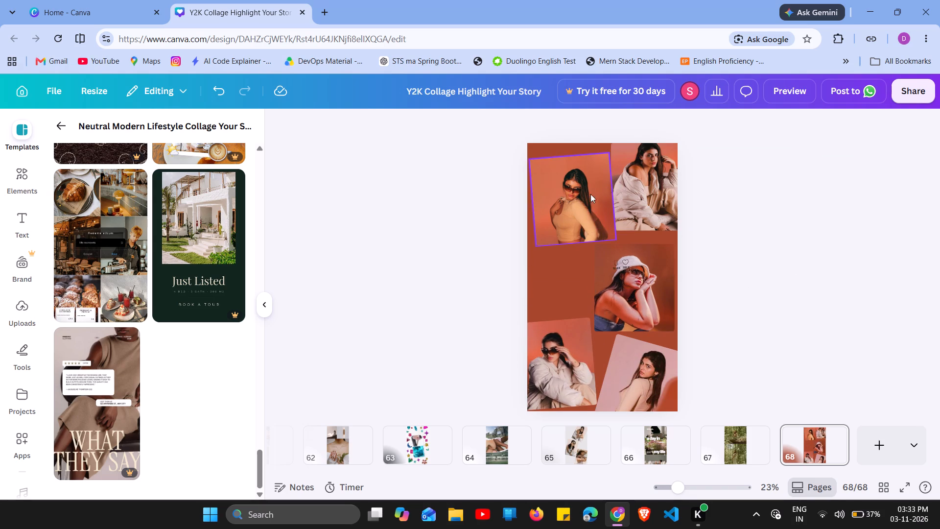
# Tilt the top-left photo further counterclockwise against the left edge, and tilt the top-right photo clockwise, shifting it slightly left and down.
pyautogui.click(582, 195)
pyautogui.moveTo(642, 192); pyautogui.dragTo(635, 171)
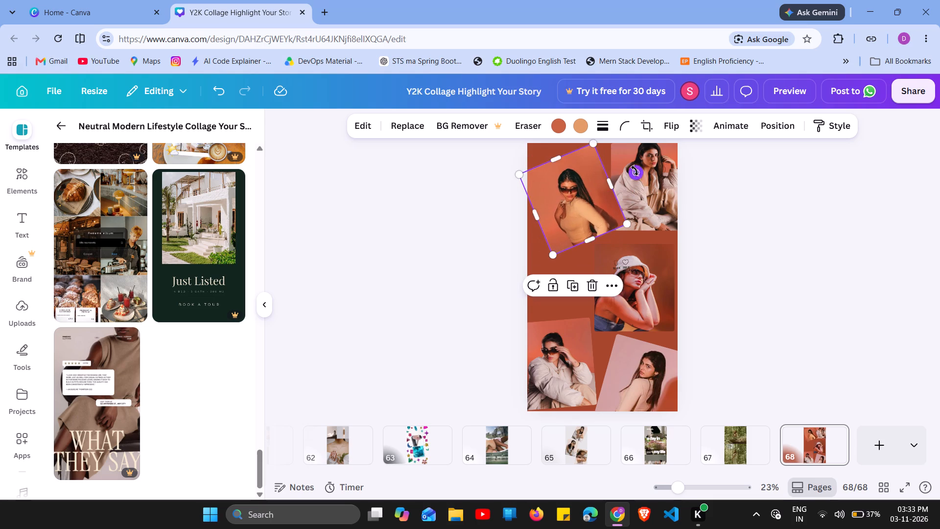
pyautogui.moveTo(565, 206); pyautogui.dragTo(550, 201)
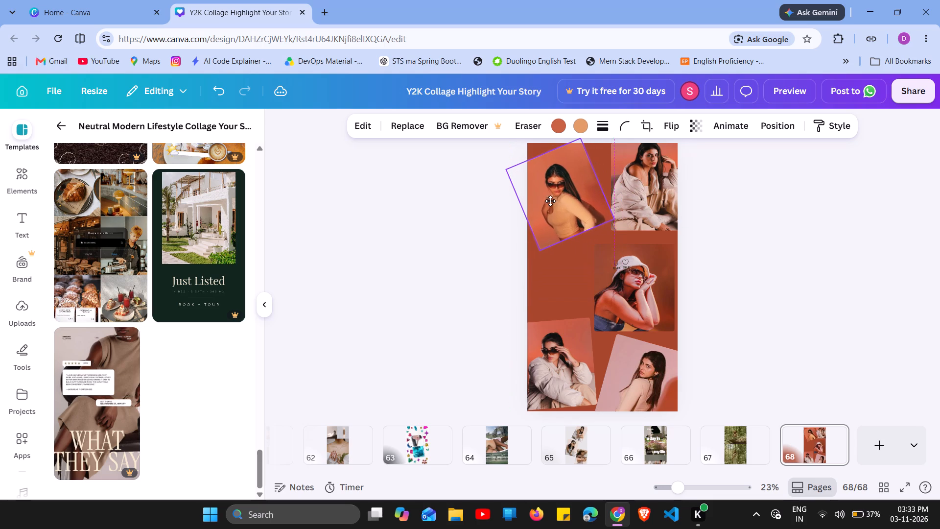
pyautogui.moveTo(550, 201); pyautogui.dragTo(544, 200)
pyautogui.click(654, 199)
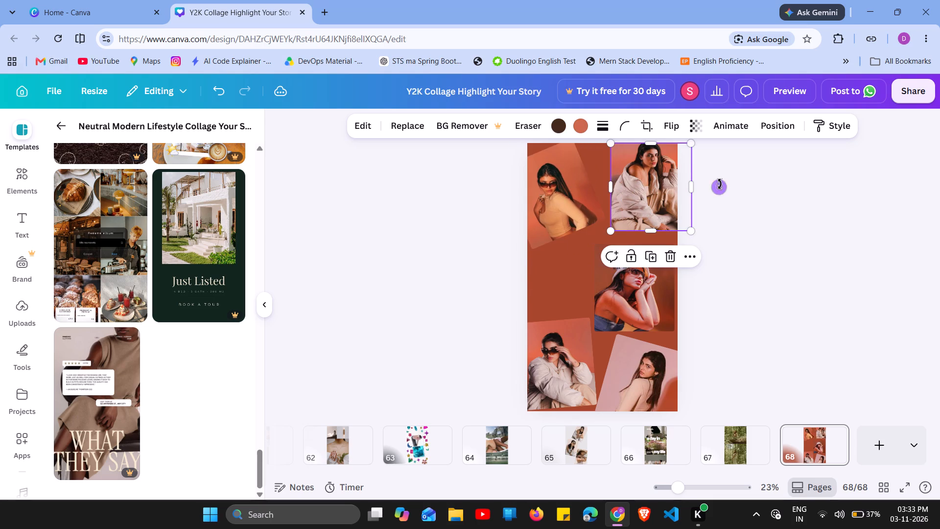
pyautogui.moveTo(718, 186); pyautogui.dragTo(718, 201)
pyautogui.moveTo(655, 185); pyautogui.dragTo(650, 193)
pyautogui.click(860, 269)
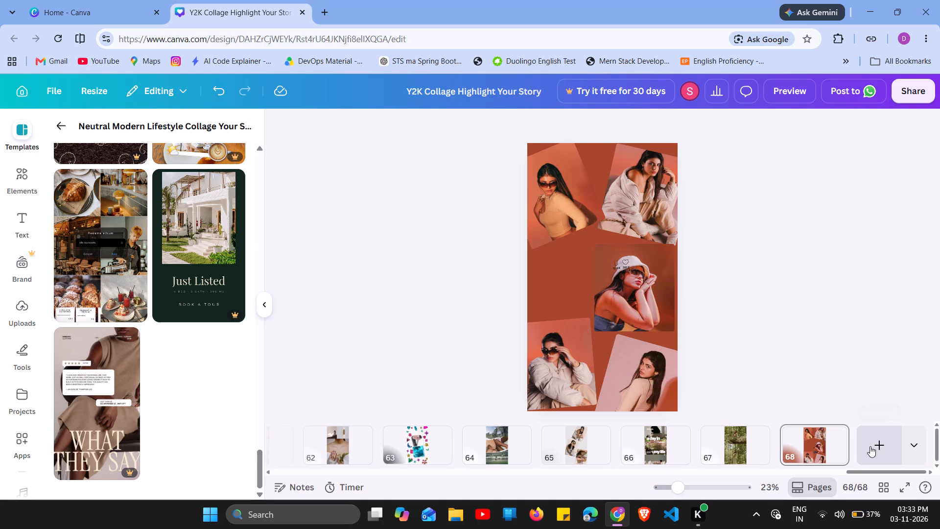
# Add a new page 69 after page 68.
pyautogui.click(870, 447)
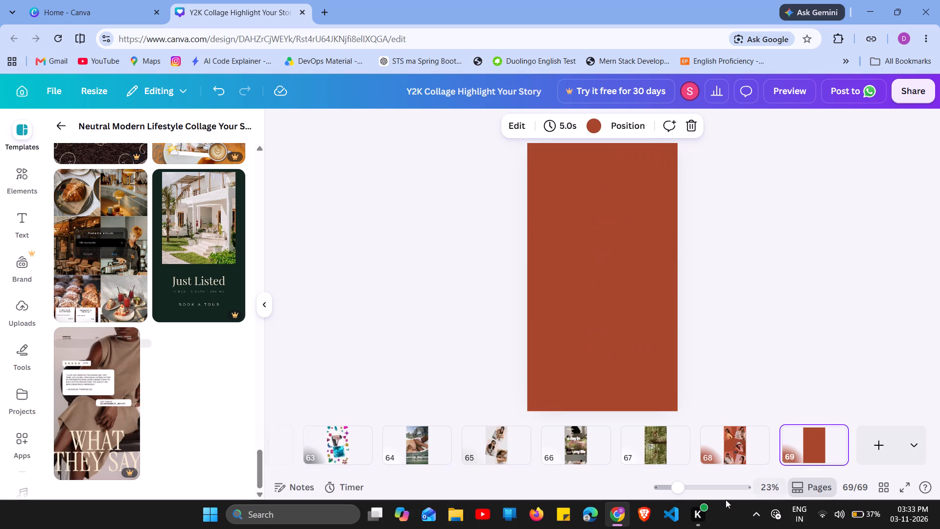